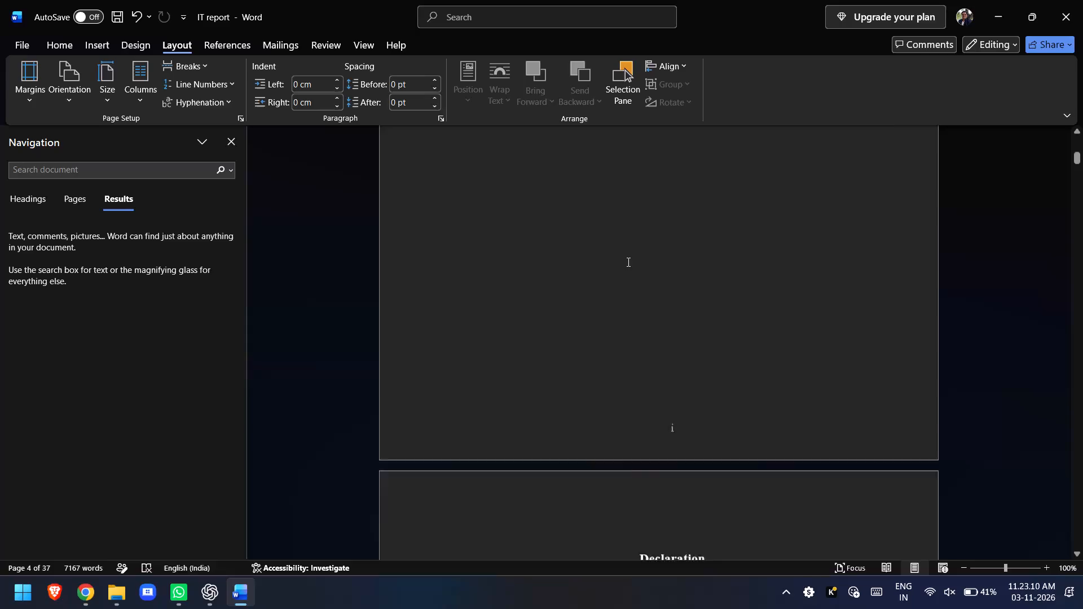
Review the report's front matter, examining the acknowledgement page and the length and layout of the table of contents.
scroll(627, 262, "up", 6)
scroll(627, 262, "down", 12)
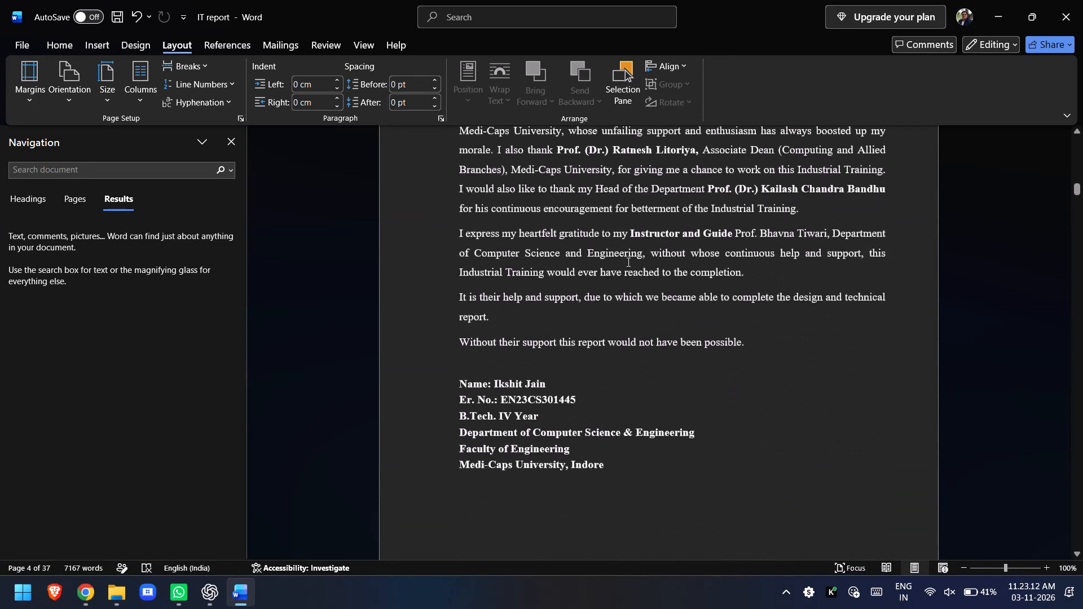
scroll(627, 262, "down", 2)
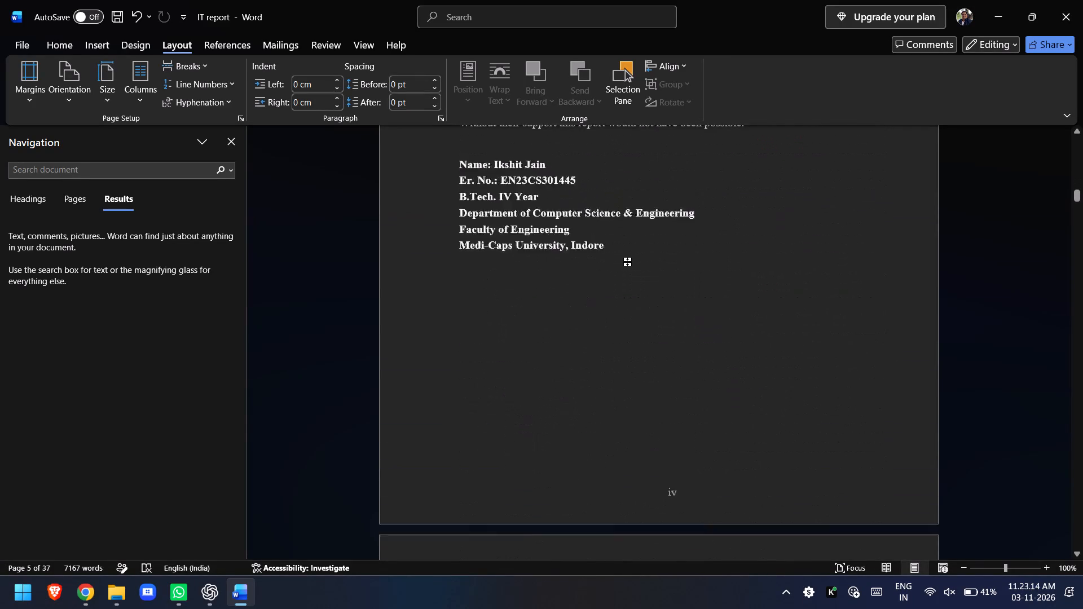
scroll(627, 262, "down", 7)
scroll(627, 262, "up", 2)
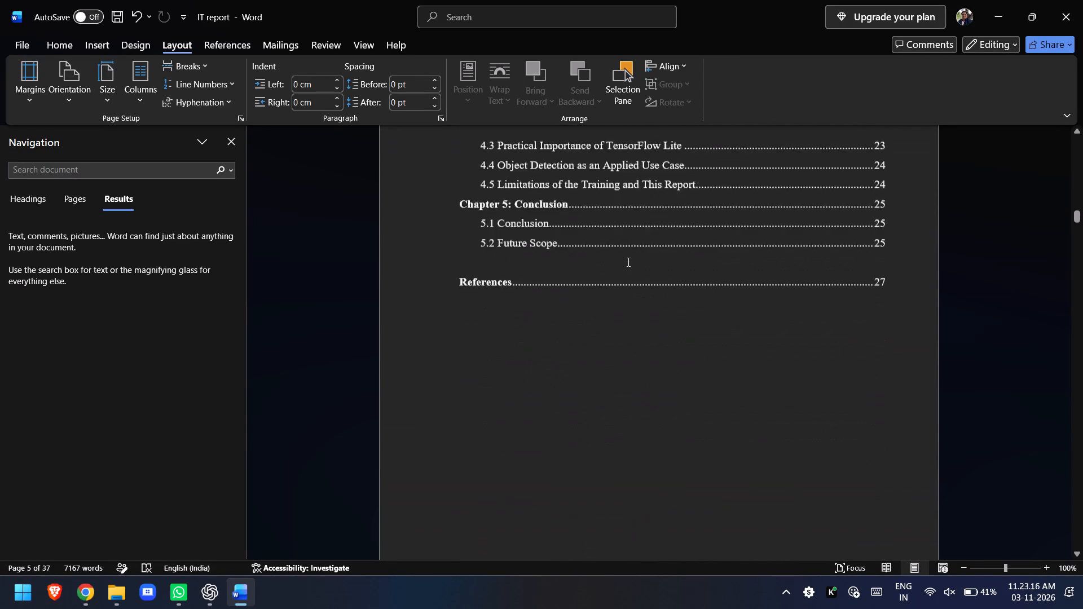
scroll(627, 262, "up", 3)
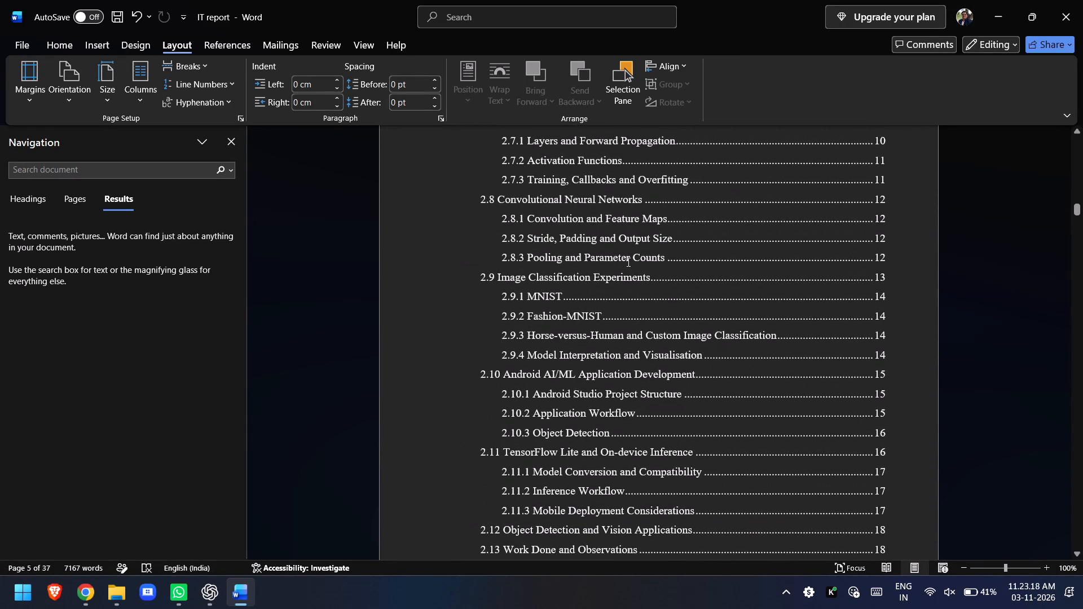
scroll(627, 262, "down", 4)
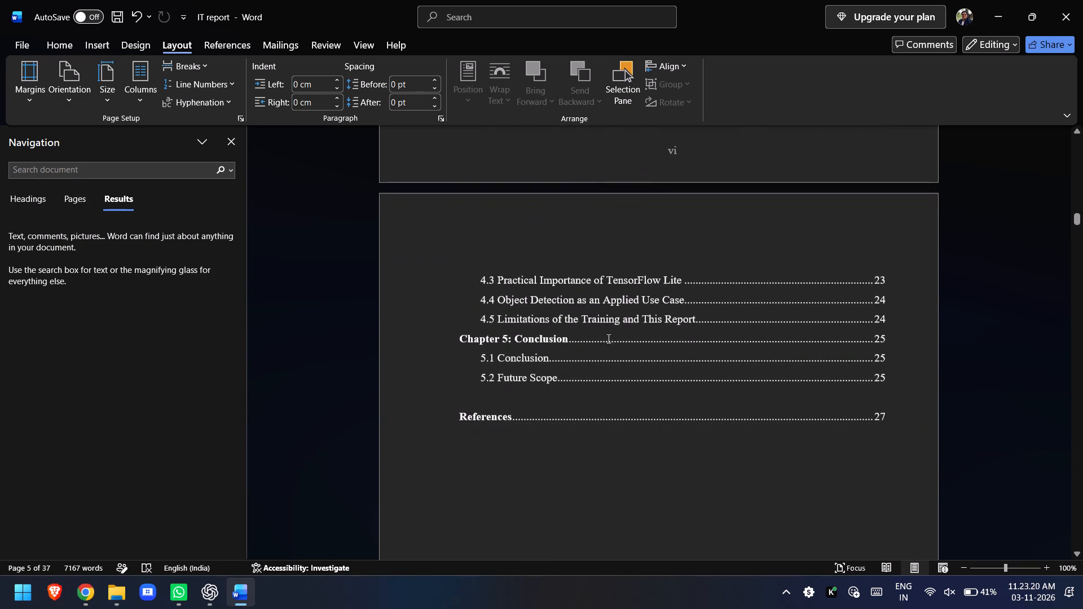
scroll(600, 442, "up", 7)
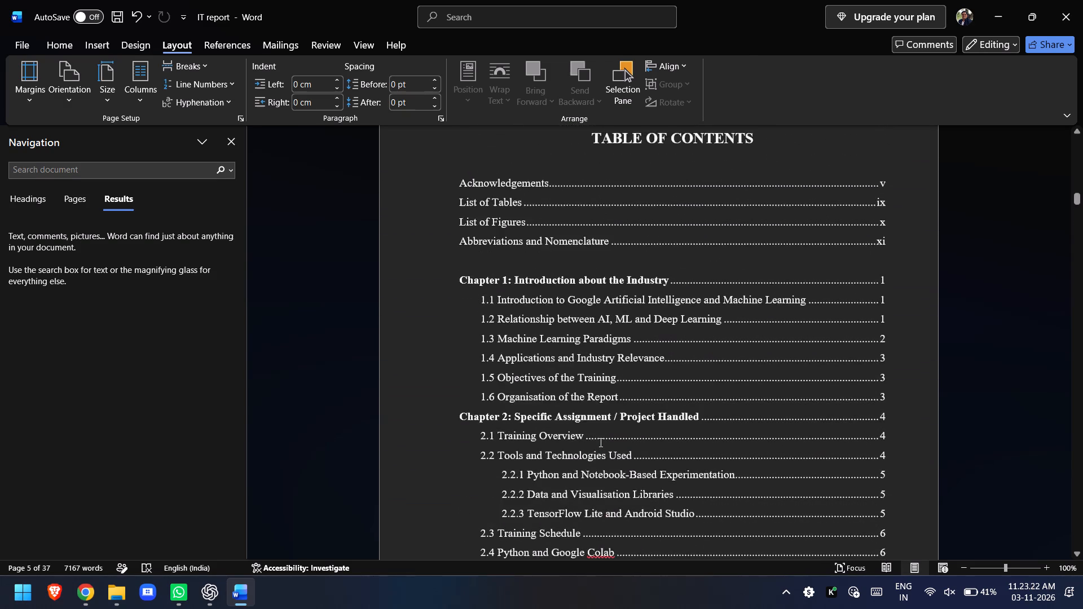
scroll(600, 442, "up", 1)
Reduce the font size of all table of contents entries, from Acknowledgements through References, by two increments.
left_click(460, 351)
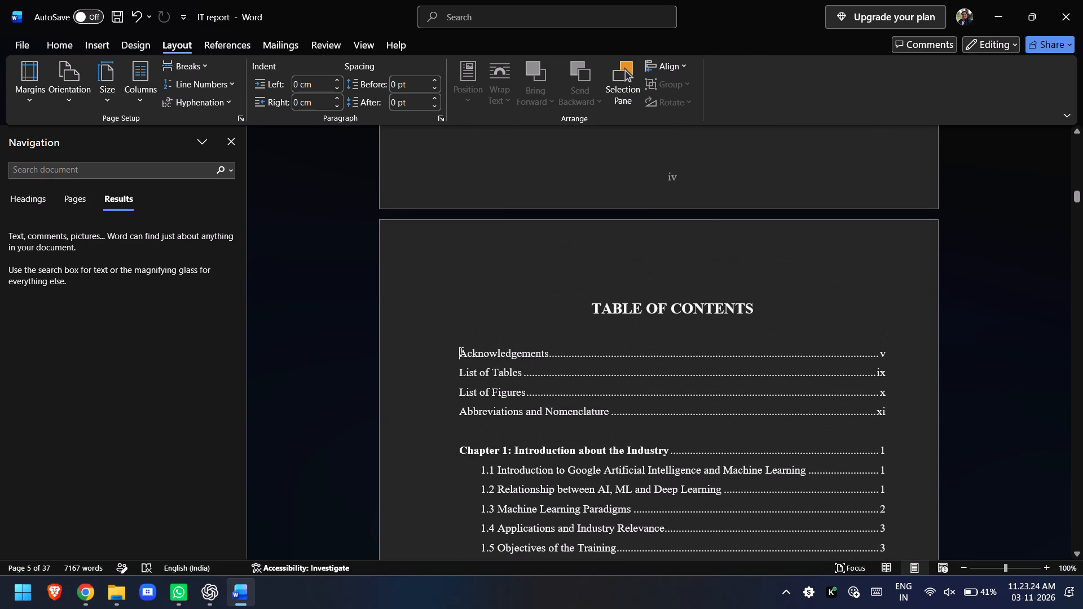
key("ctrl+shift+Right")
key("ctrl+shift+Right")
key("ctrl+shift+Right")
key("ctrl+shift+Right")
key("ctrl+shift+Right")
key("ctrl+shift+Right")
key("ctrl+shift+Right")
key("ctrl+shift+Right")
key("ctrl+shift+Right")
key("ctrl+shift+Right")
key("ctrl+shift+Right")
key("ctrl+shift+Right")
key("ctrl+shift+Right")
key("ctrl+shift+Right")
key("ctrl+shift+Right")
key("ctrl+shift+Right")
key("ctrl+shift+Right")
key("ctrl+shift+Right")
key("ctrl+shift+Right")
key("ctrl+shift+Right")
key("ctrl+shift+Right")
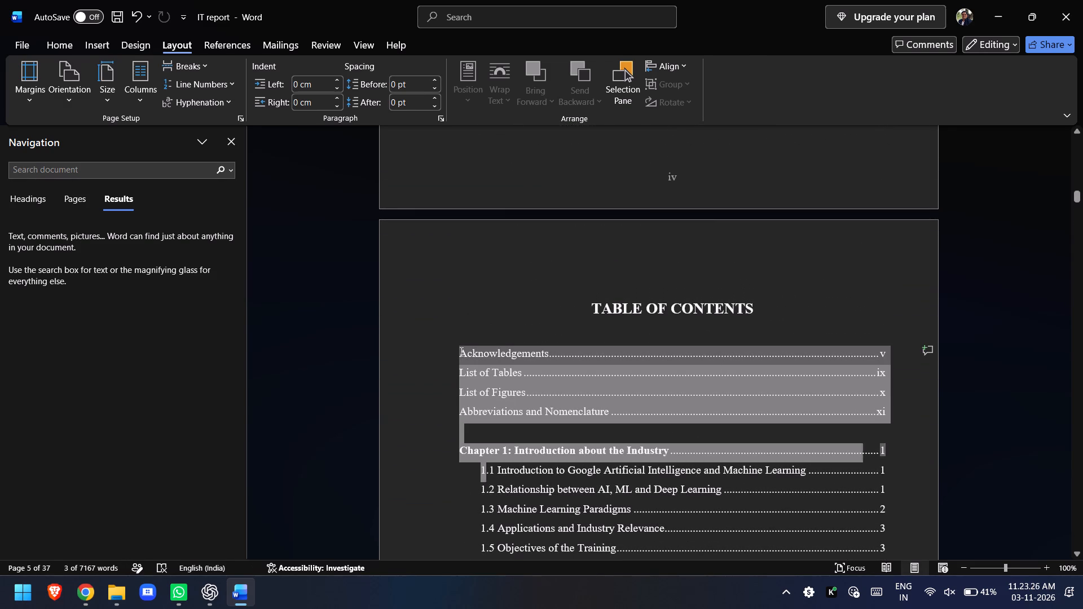
key("ctrl+shift+Down")
key("ctrl+shift+Down")
key("ctrl+shift+Down")
key("ctrl+shift+Down")
key("ctrl+shift+Down")
key("ctrl+shift+Down")
key("ctrl+shift+Down")
key("ctrl+shift+Down")
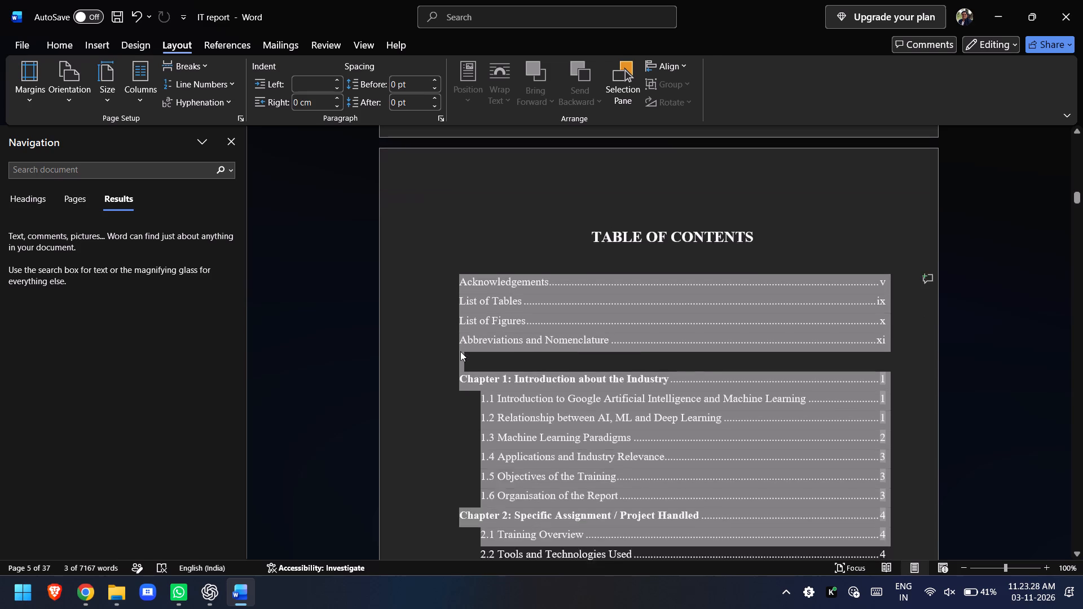
key("ctrl+shift+Down")
key("ctrl+shift+Down")
key("ctrl+shift+Down")
key("ctrl+shift+Down")
key("ctrl+shift+Down")
key("ctrl+shift+Down")
key("ctrl+shift+Down")
key("ctrl+shift+Down")
key("ctrl+shift+Down")
key("ctrl+shift+Down")
key("ctrl+shift+Down")
key("ctrl+shift+Down")
key("ctrl+shift+Down")
key("ctrl+shift+Down")
key("ctrl+shift+Down")
key("ctrl+shift+Down")
key("ctrl+shift+Down")
key("ctrl+shift+Down")
key("ctrl+shift+Down")
key("ctrl+shift+Down")
key("ctrl+shift+Down")
key("ctrl+shift+Down")
key("ctrl+shift+Down")
key("ctrl+shift+Down")
key("ctrl+shift+Down")
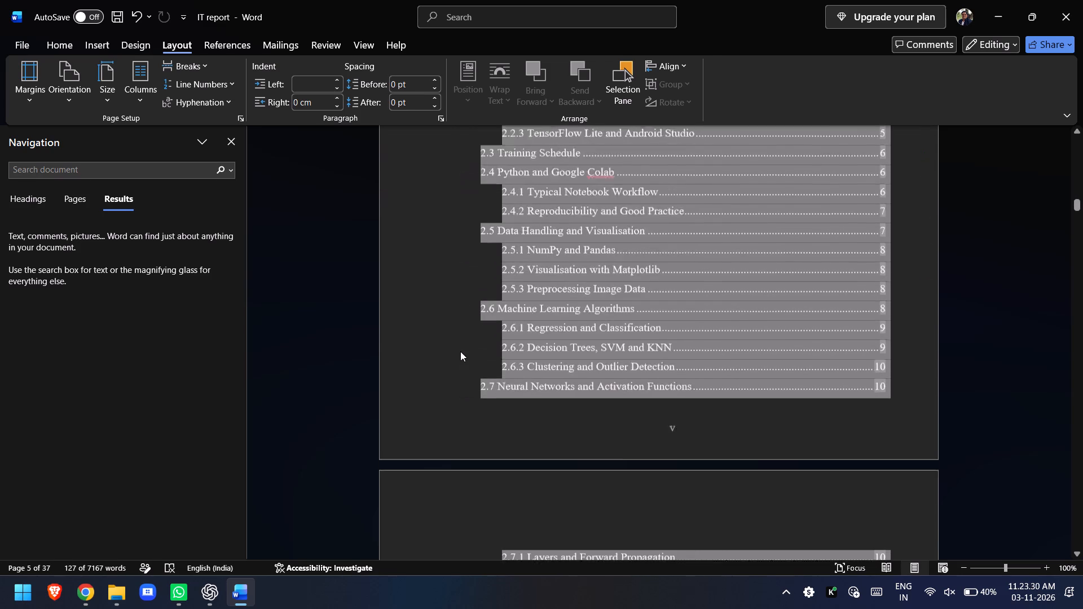
key("ctrl+shift+Down")
key("ctrl+shift+Down")
key("ctrl+shift+Down")
key("ctrl+shift+Down")
key("ctrl+shift+Down")
key("ctrl+shift+Down")
key("ctrl+shift+Down")
key("ctrl+shift+Down")
key("ctrl+shift+Down")
key("ctrl+shift+Down")
key("ctrl+shift+Down")
key("ctrl+shift+Down")
key("ctrl+shift+Down")
key("ctrl+shift+Down")
key("ctrl+shift+Down")
key("ctrl+shift+Down")
key("ctrl+shift+Down")
key("ctrl+shift+Down")
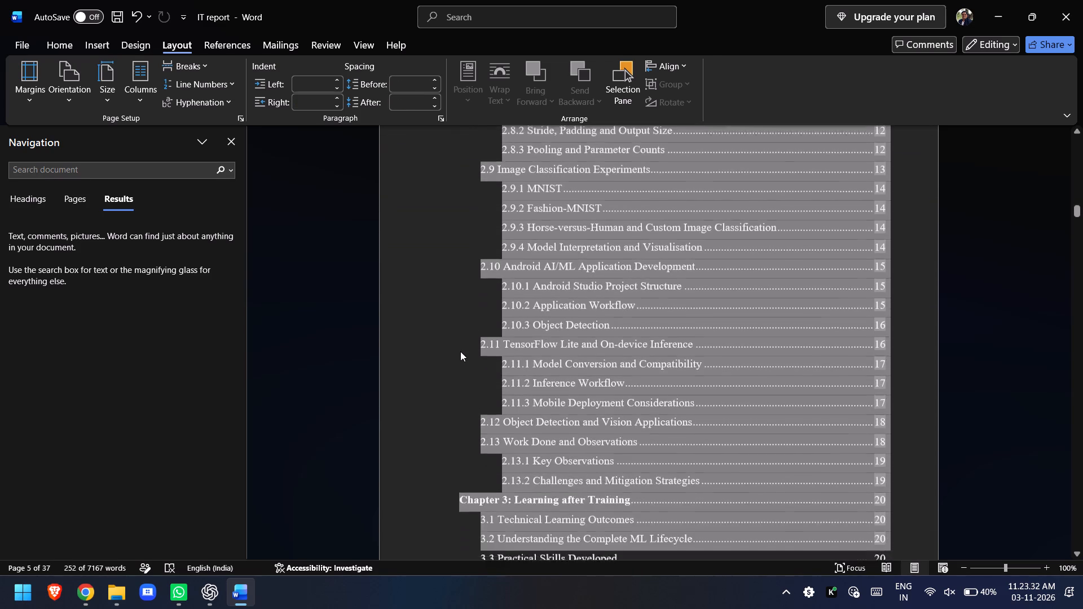
key("ctrl+shift+Down")
key("ctrl+shift+Down")
key("ctrl+shift+Down")
key("ctrl+shift+Down")
key("ctrl+shift+Down")
key("ctrl+shift+Down")
key("ctrl+shift+Down")
key("ctrl+shift+Down")
key("ctrl+shift+Down")
key("ctrl+shift+Down")
key("ctrl+shift+Down")
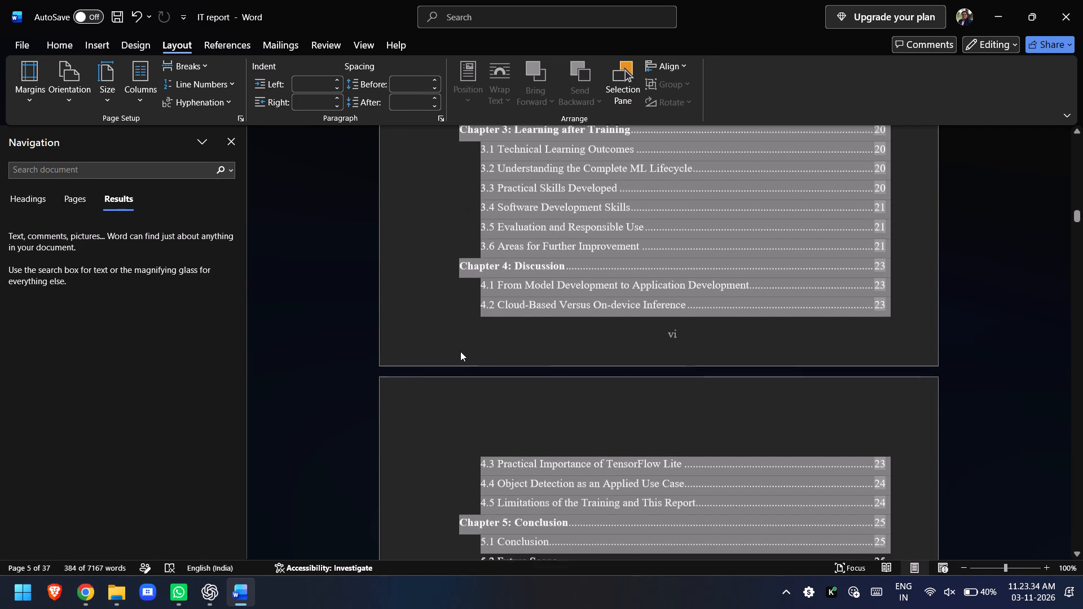
key("ctrl+shift+Down")
key("ctrl+shift+Down")
key("ctrl+shift+Up")
key("ctrl+shift+Down")
key("ctrl+shift+Down")
key("ctrl+shift+Down")
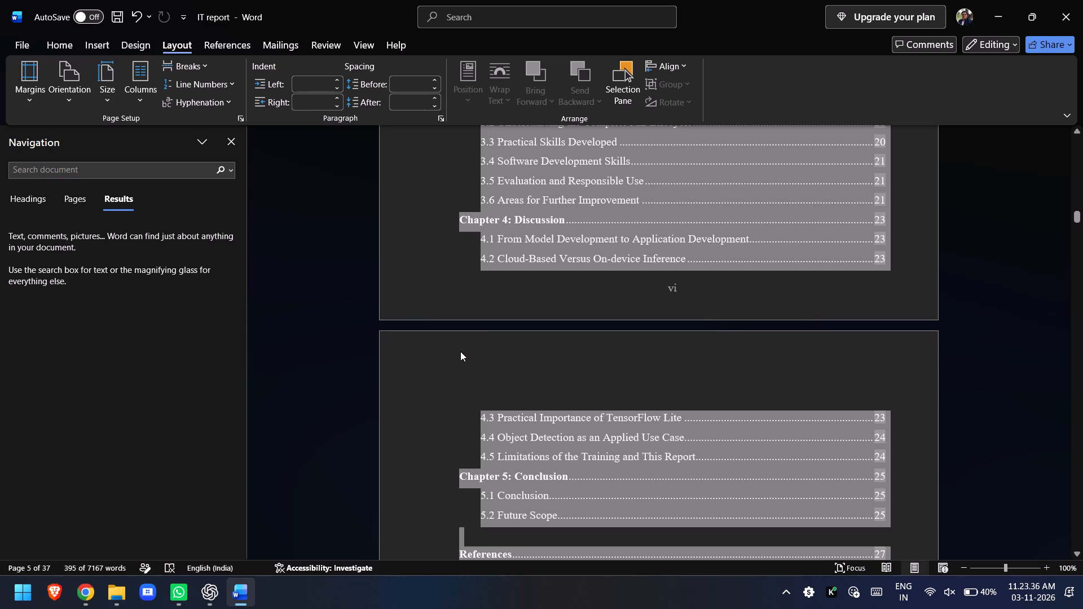
scroll(460, 351, "down", 2, "ctrl+shift")
scroll(512, 377, "down", 4)
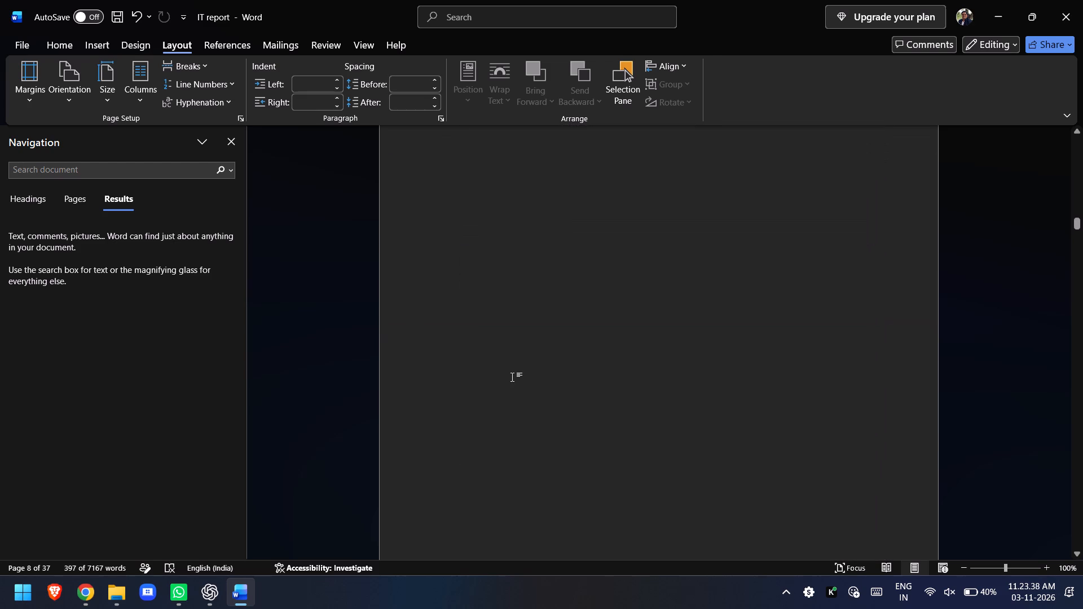
scroll(512, 377, "right", 1)
scroll(512, 377, "up", 1)
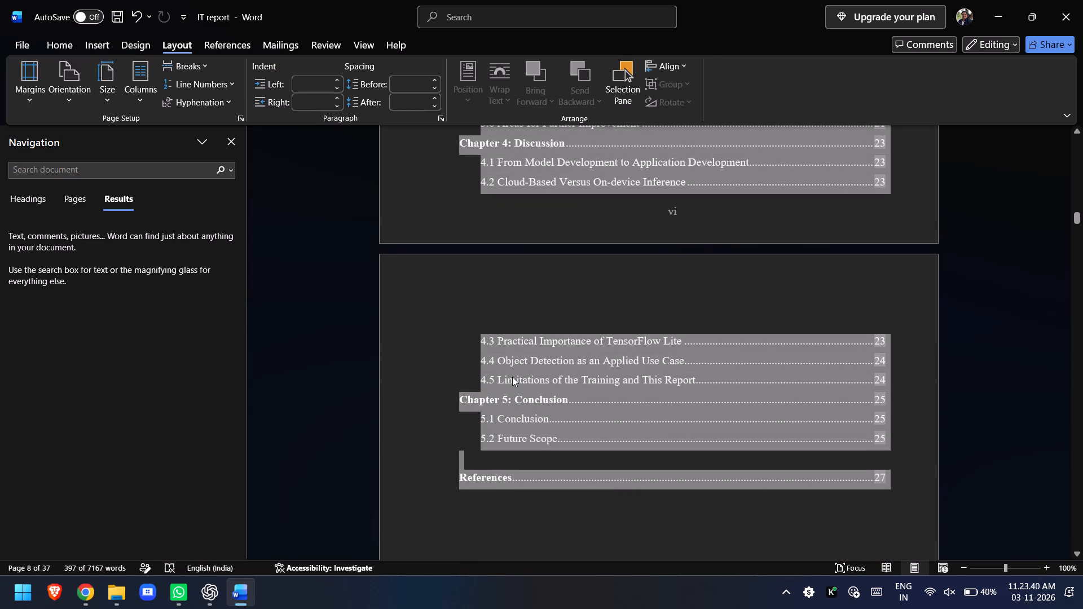
key("ctrl+shift+Up")
key("ctrl+shift+Up")
key("ctrl+shift+Down")
key("ctrl+shift+comma")
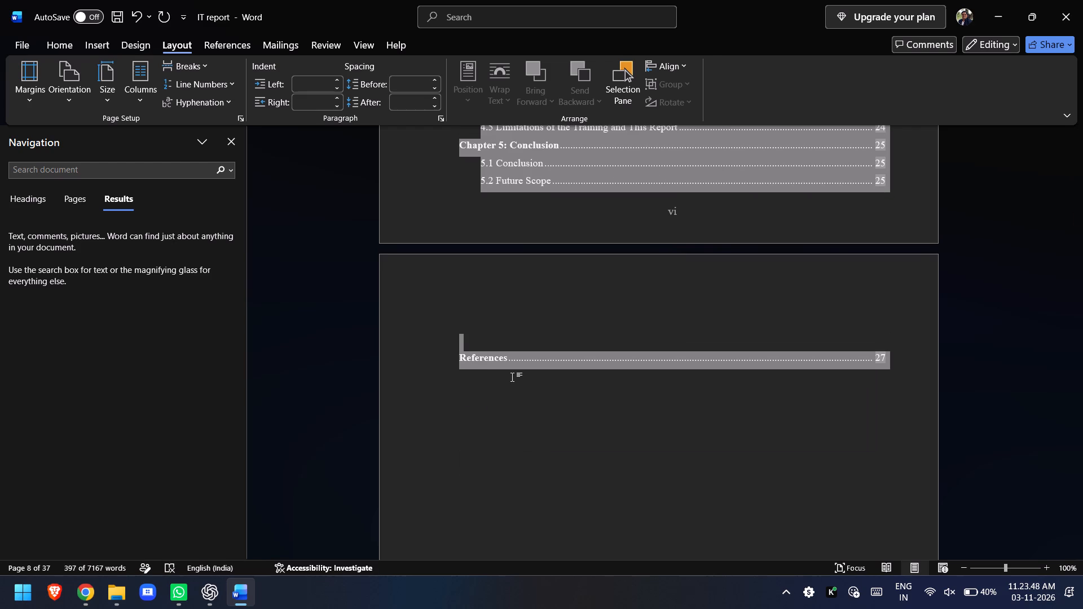
key("ctrl+shift+comma")
scroll(512, 377, "up", 6)
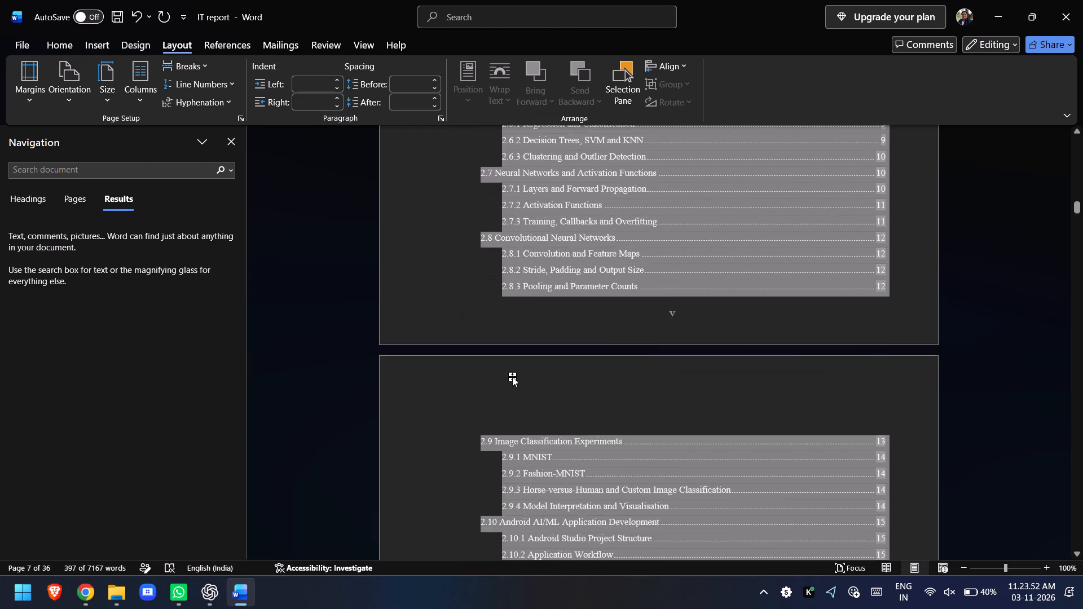
scroll(512, 377, "up", 1)
scroll(512, 377, "right", 5)
left_click(1063, 328)
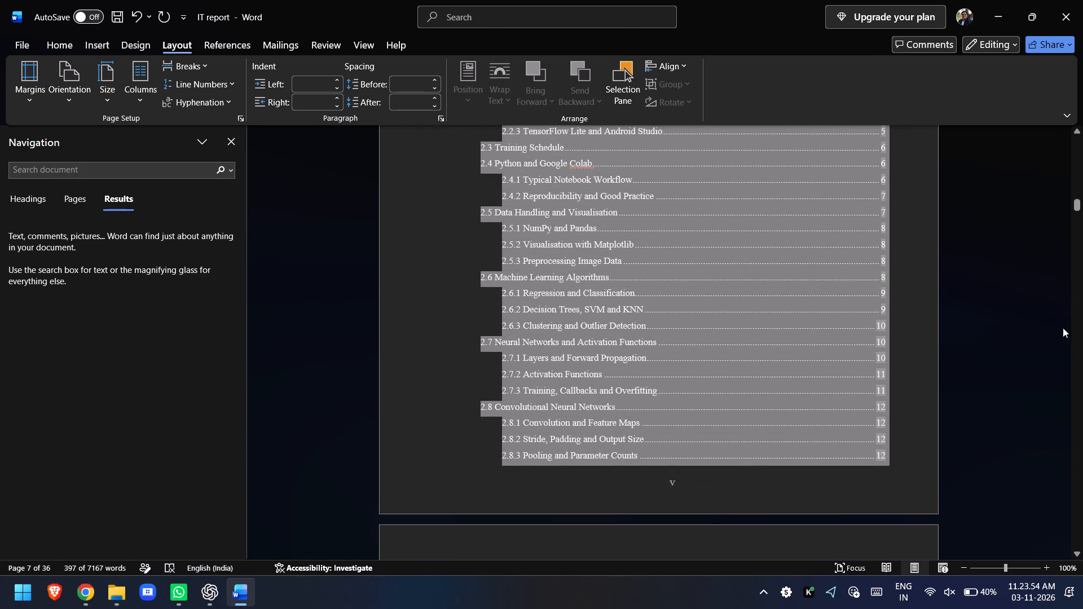
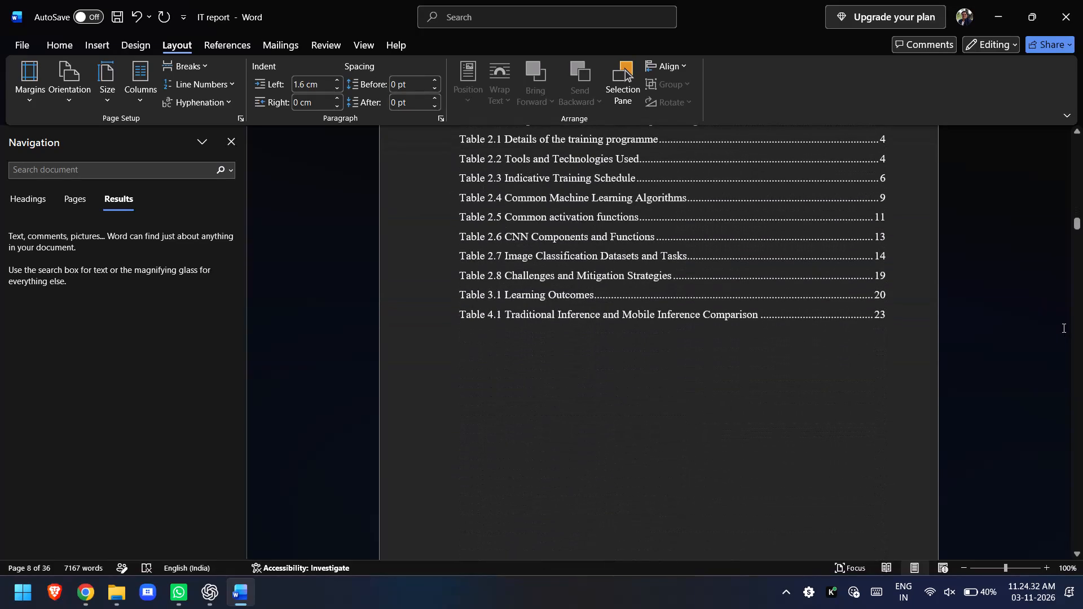
Review the lists of tables and figures, Chapter 1, and the text and table formatting in sections 2.1 and 2.2.
scroll(1063, 328, "down", 3)
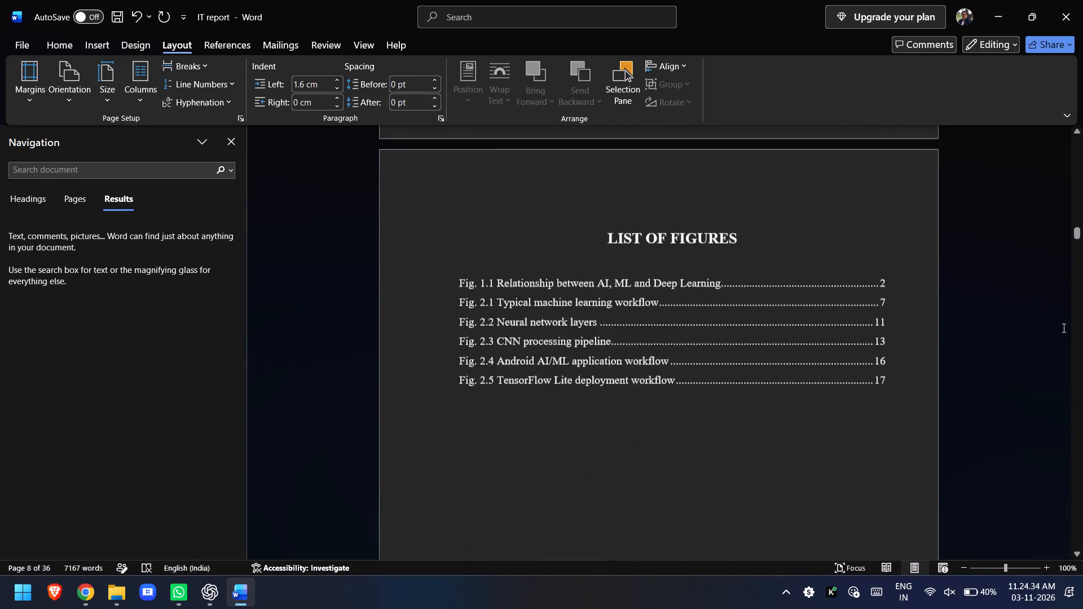
scroll(1063, 328, "down", 5)
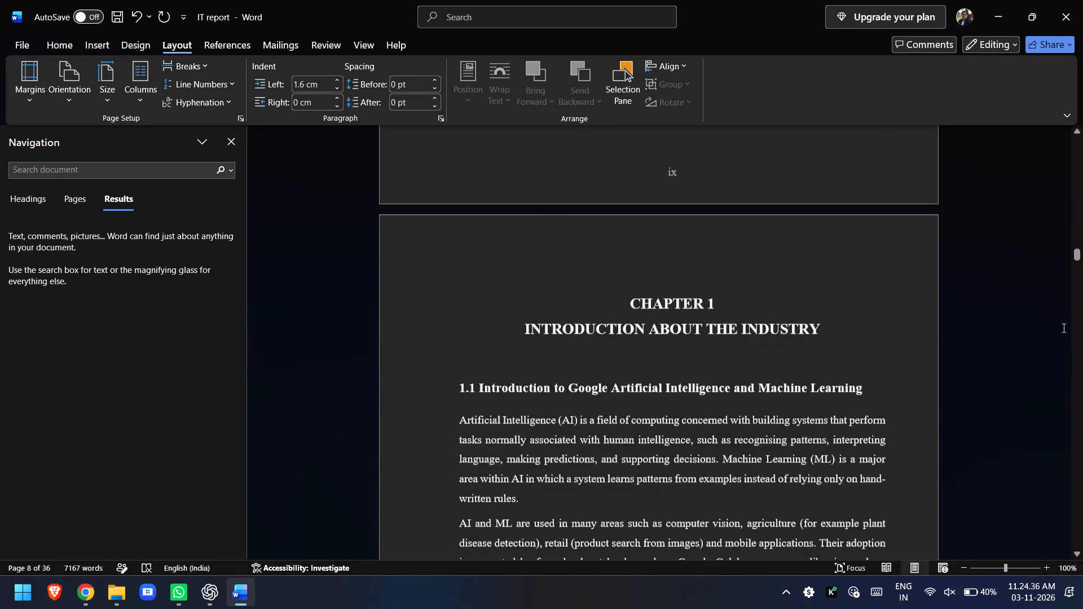
scroll(1063, 328, "down", 3)
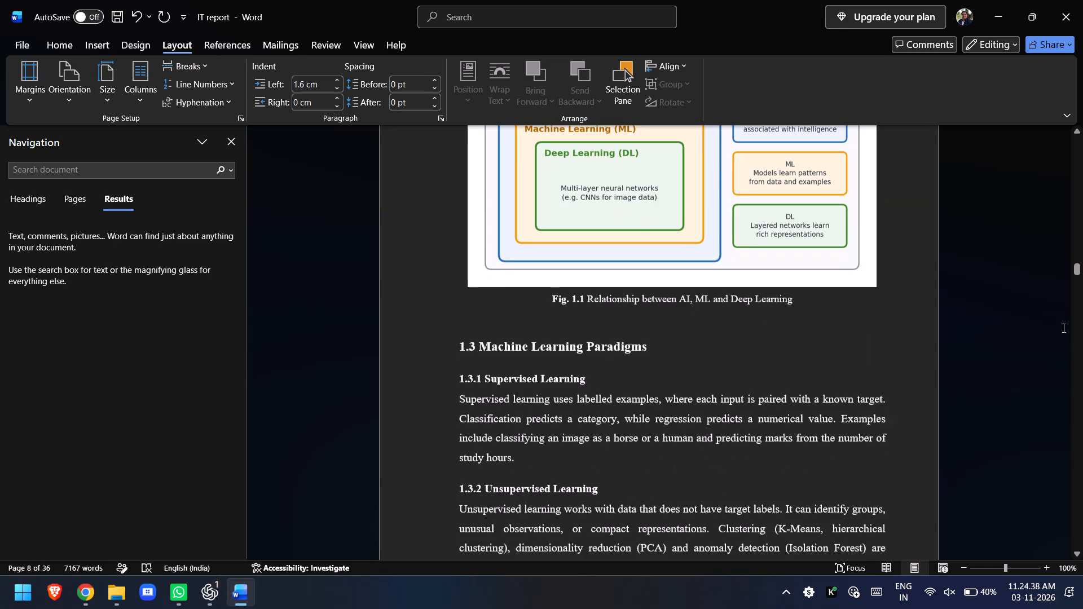
scroll(1063, 328, "down", 5)
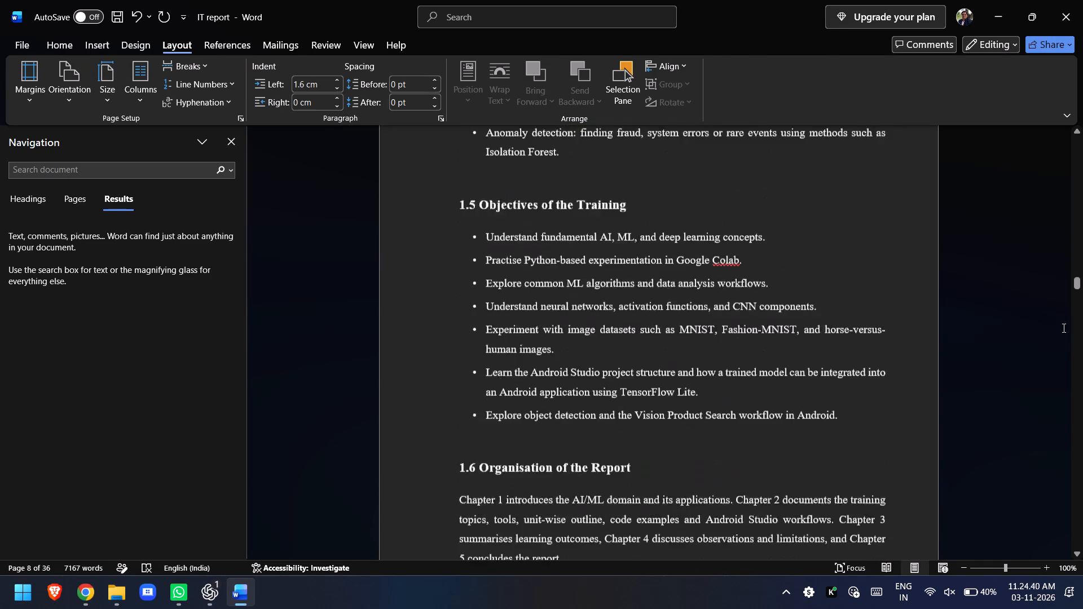
scroll(1063, 328, "down", 2)
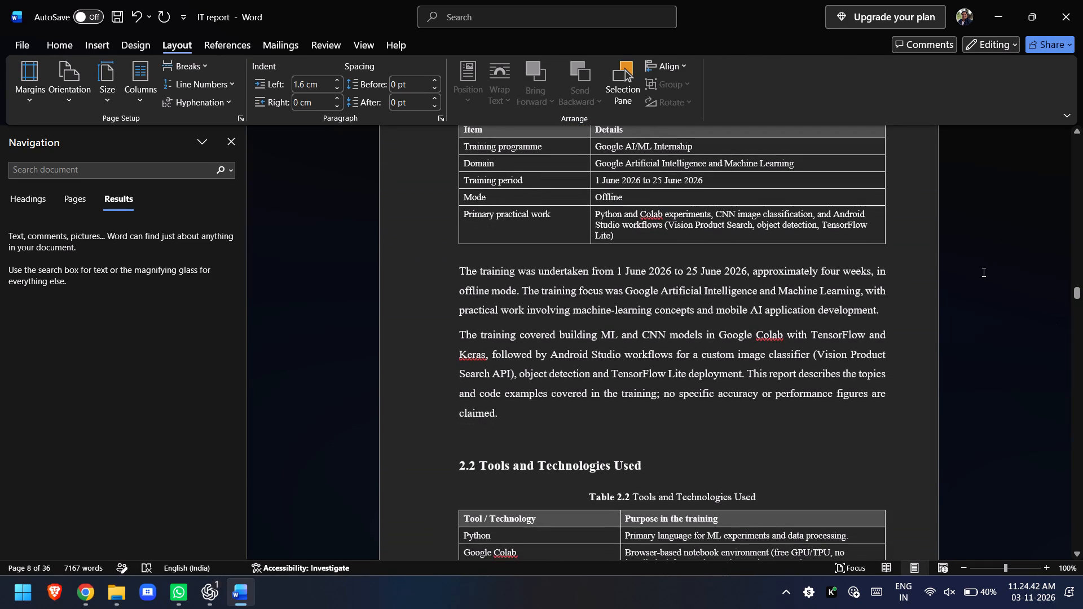
left_click(781, 304)
left_click(59, 48)
scroll(548, 364, "down", 2)
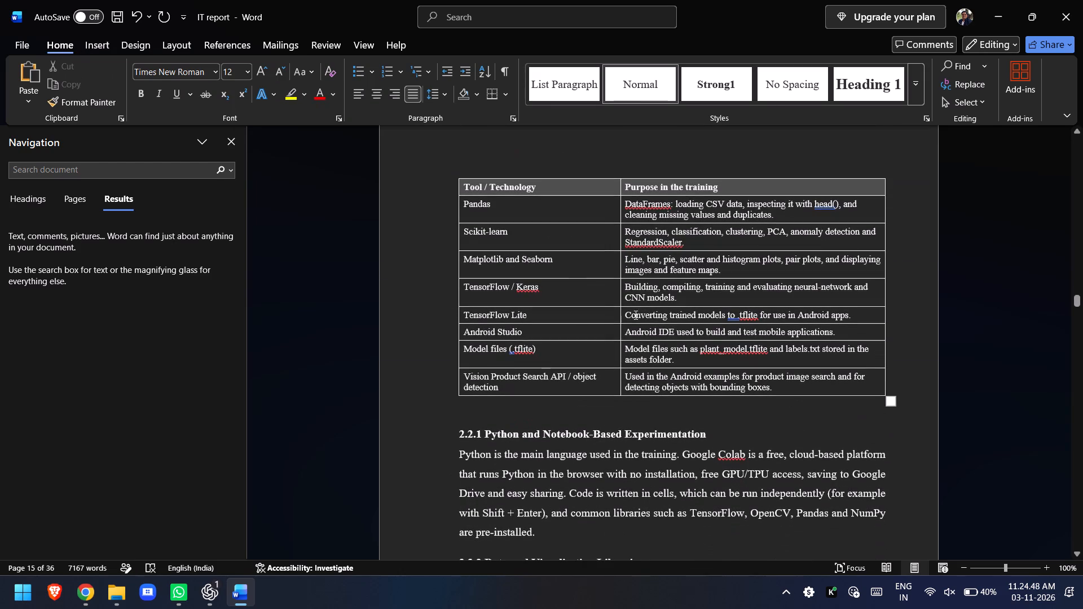
left_click(668, 325)
left_click(704, 335)
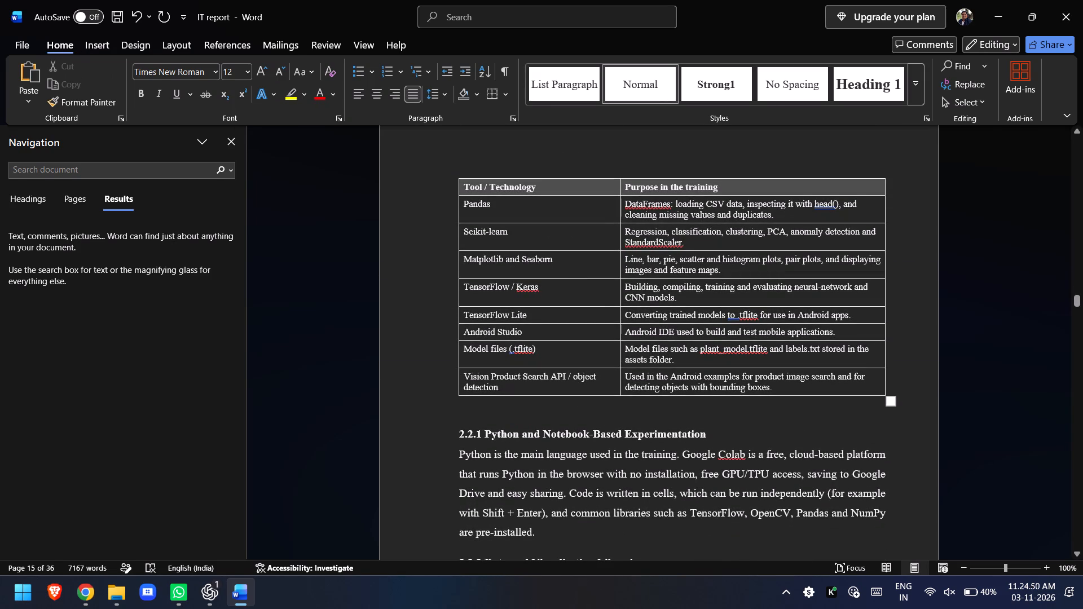
scroll(662, 490, "down", 2)
left_click(650, 379)
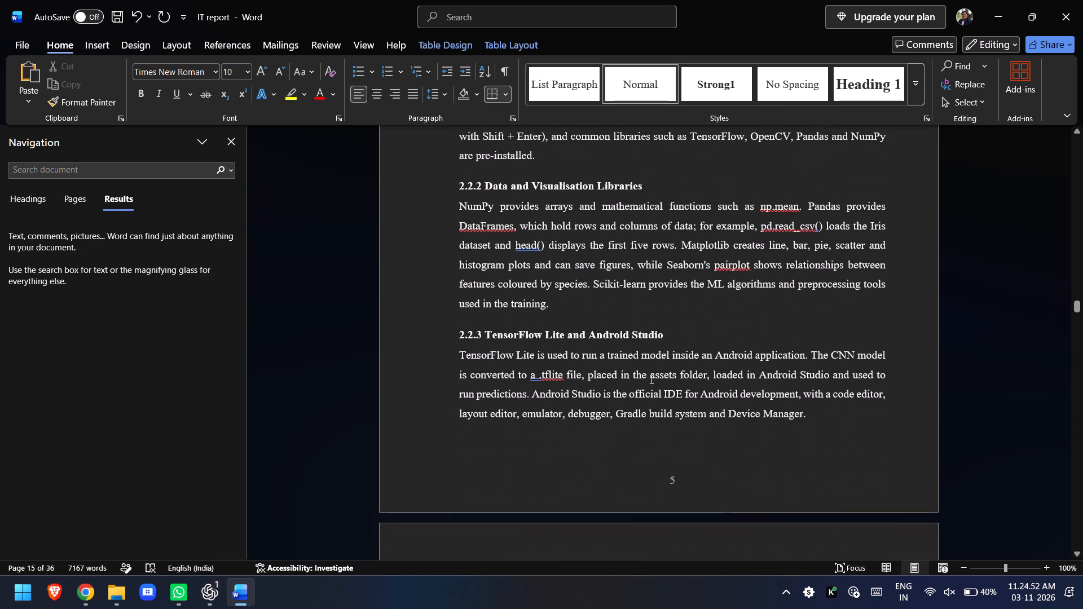
scroll(650, 379, "down", 1)
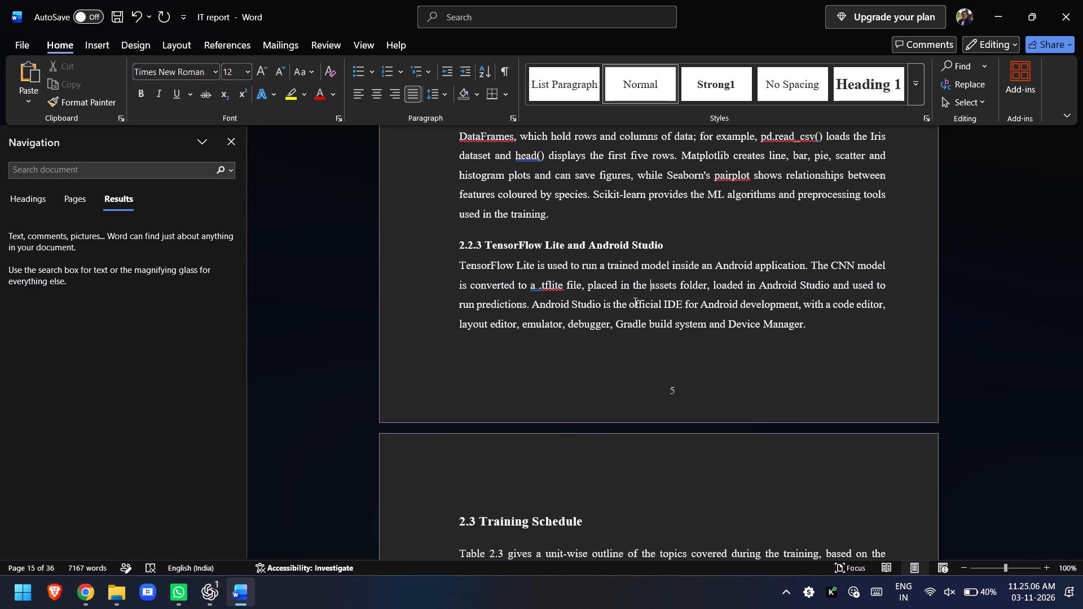
scroll(694, 345, "down", 2)
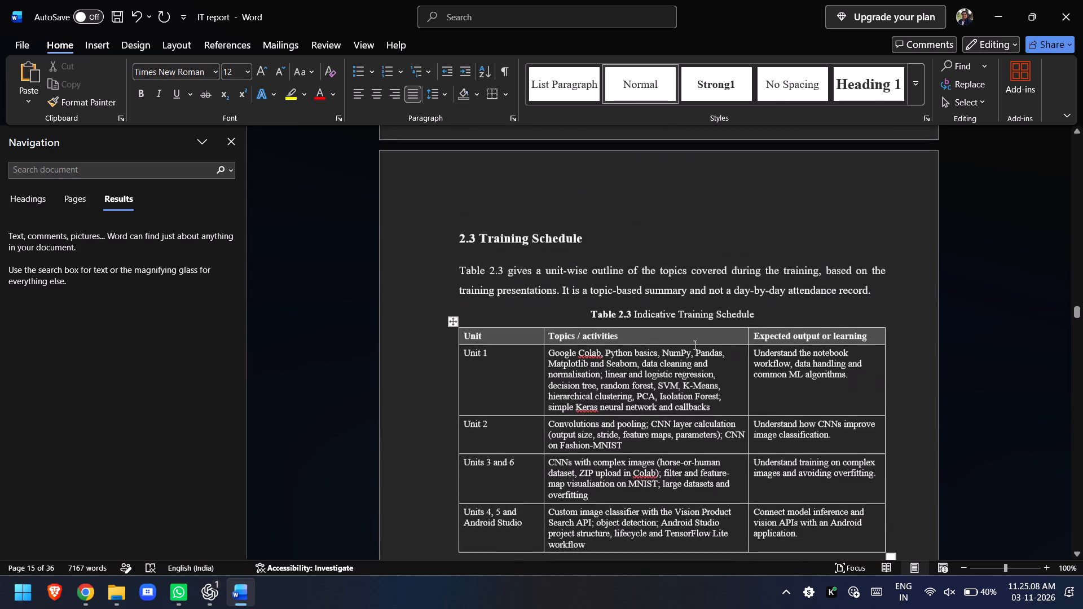
scroll(694, 345, "down", 5)
scroll(694, 345, "up", 1)
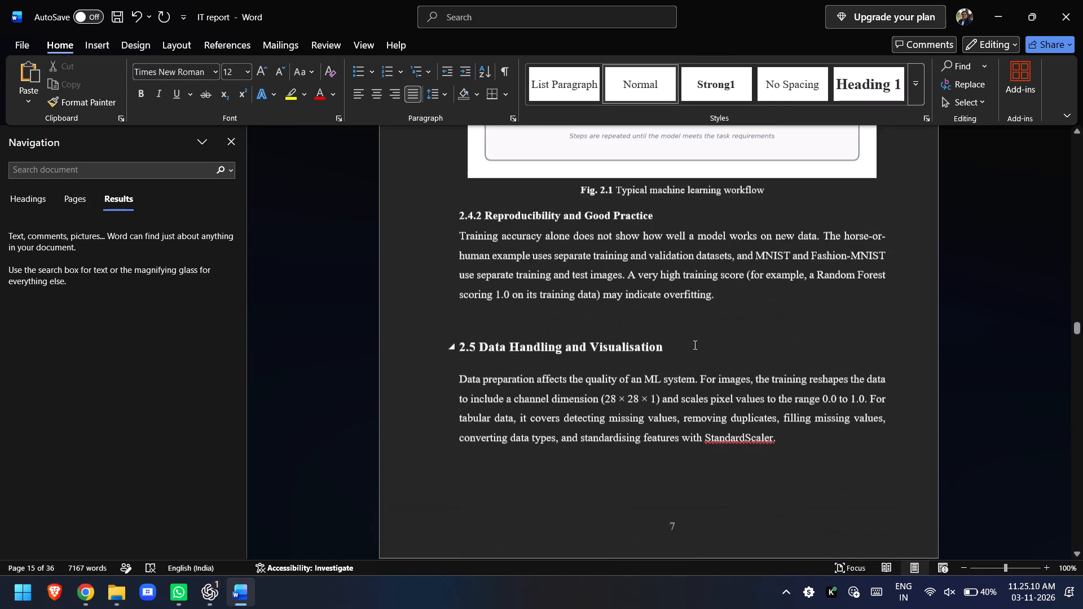
scroll(694, 345, "down", 11)
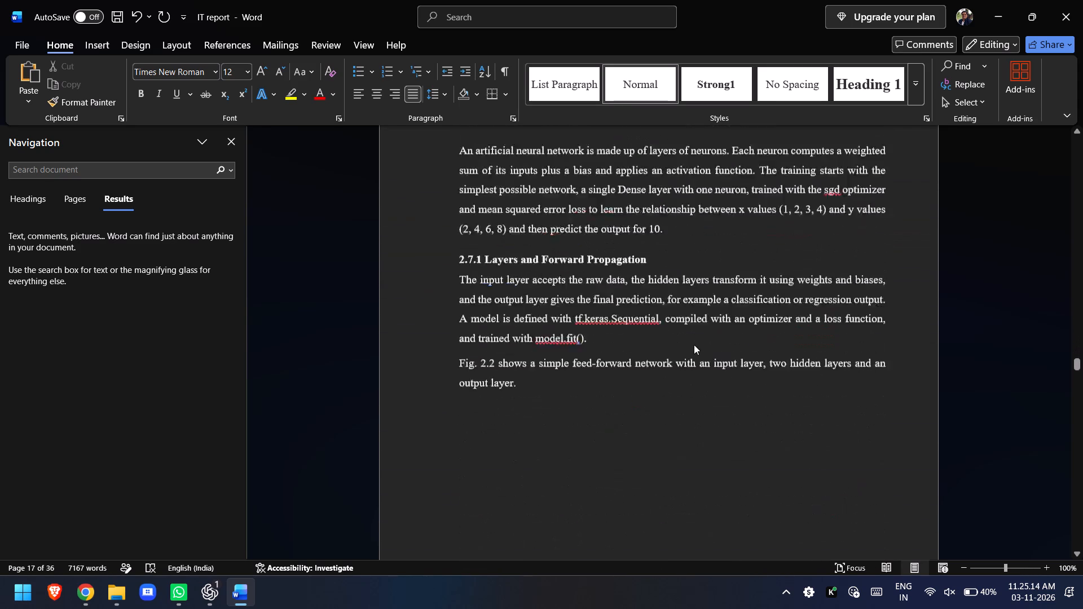
scroll(694, 345, "down", 1)
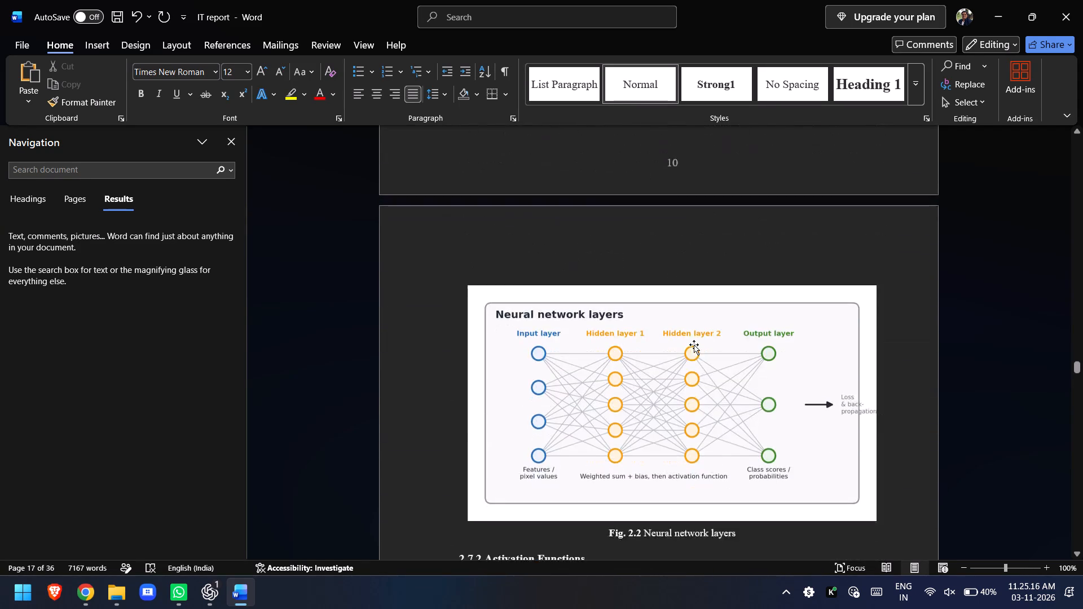
scroll(694, 345, "down", 14)
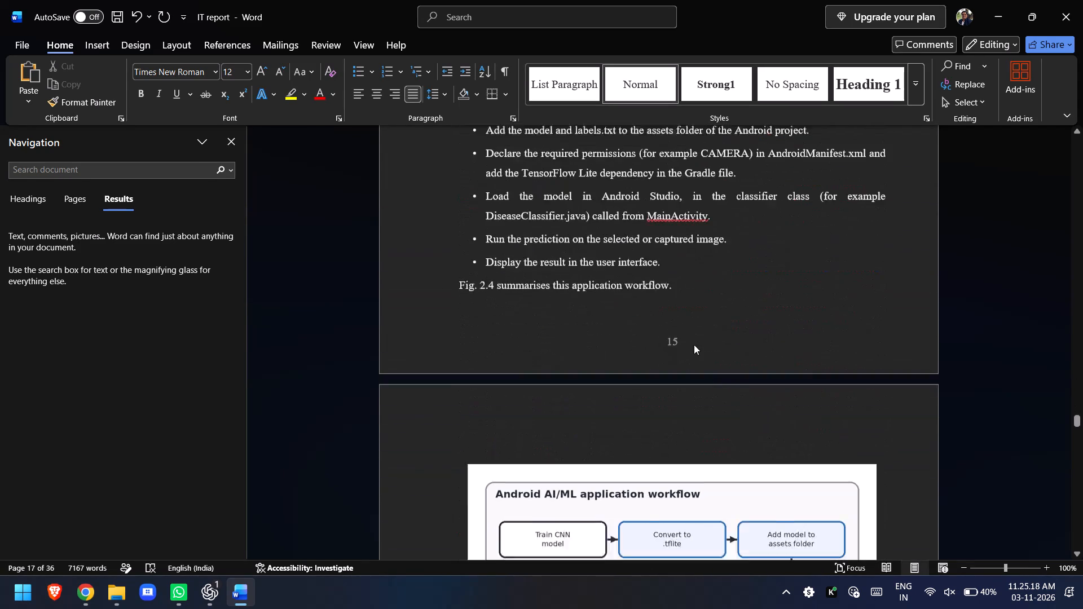
scroll(694, 345, "down", 5)
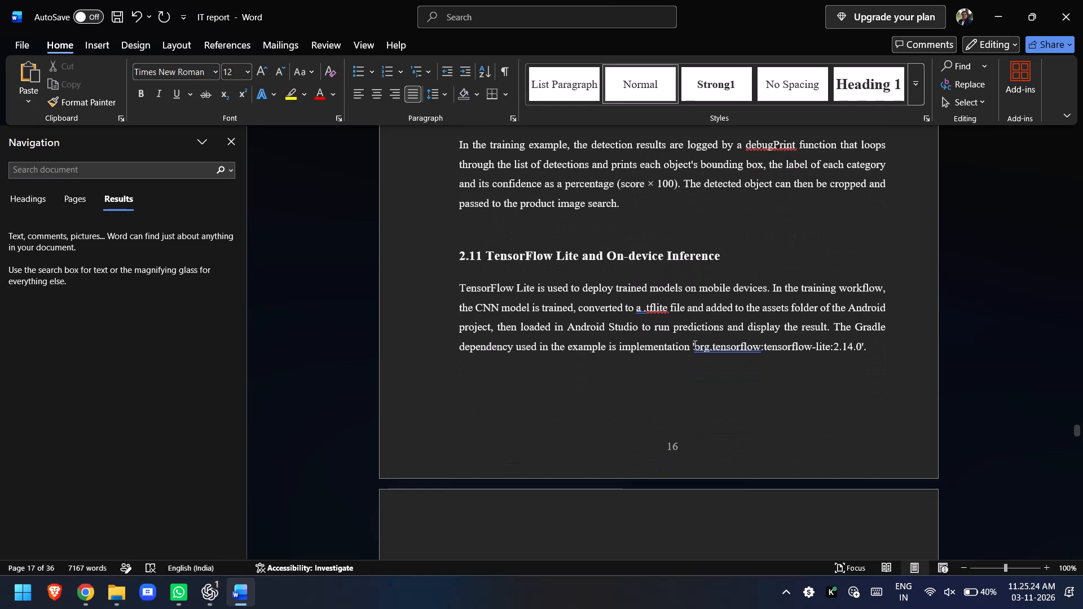
scroll(694, 345, "down", 18)
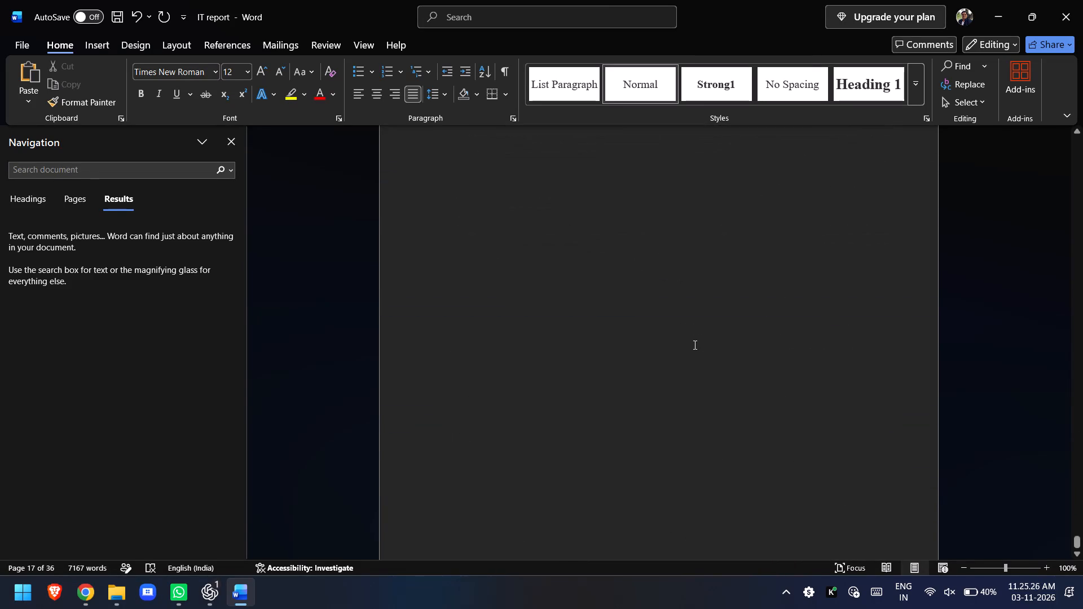
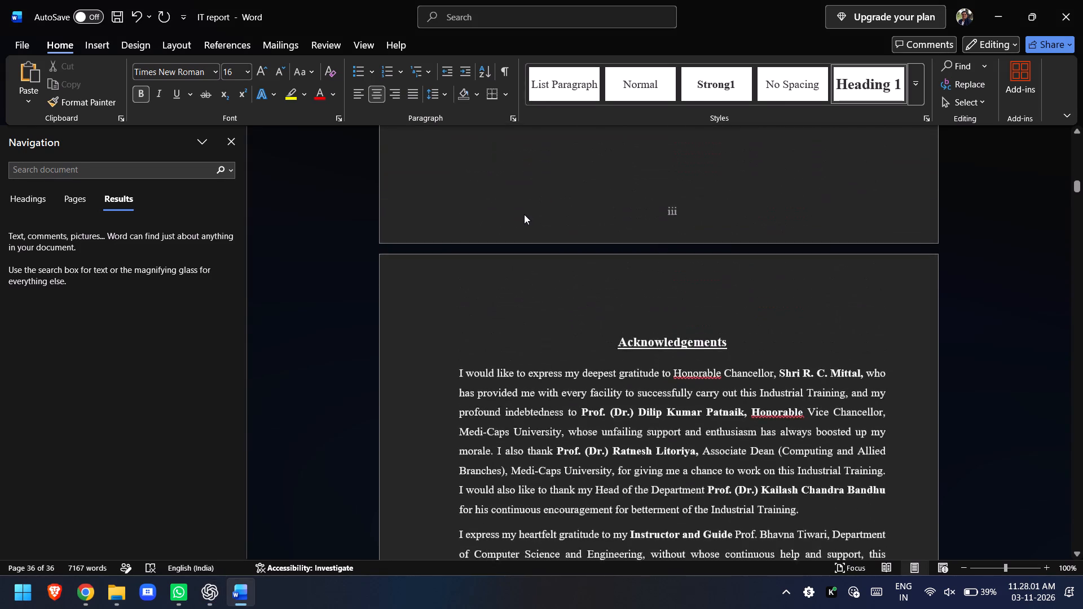
scroll(524, 214, "down", 1)
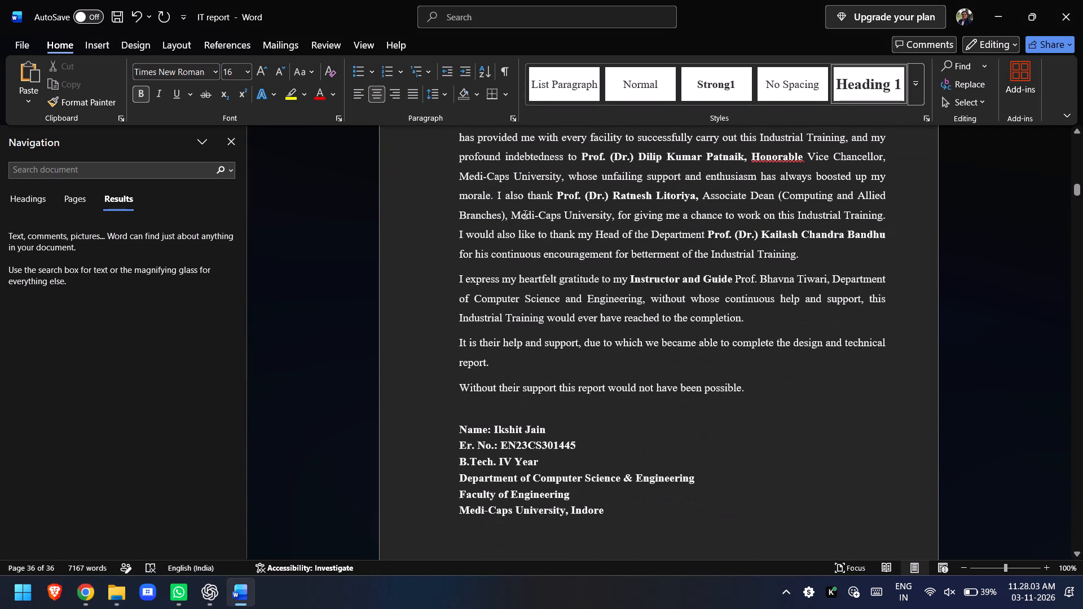
scroll(532, 323, "up", 1)
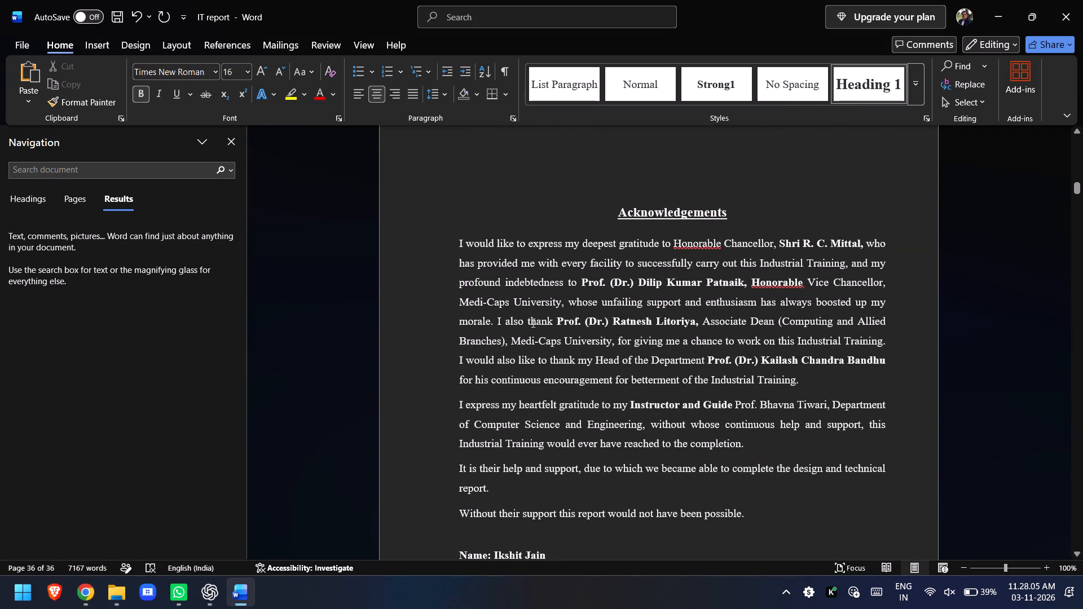
scroll(532, 323, "up", 1)
scroll(532, 323, "down", 6)
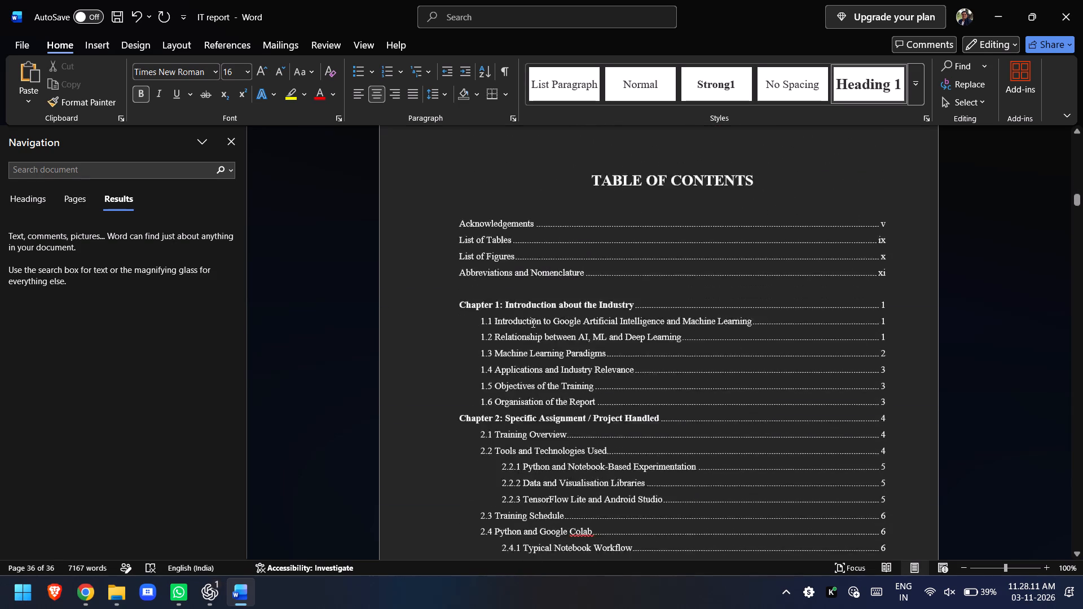
scroll(532, 323, "down", 8)
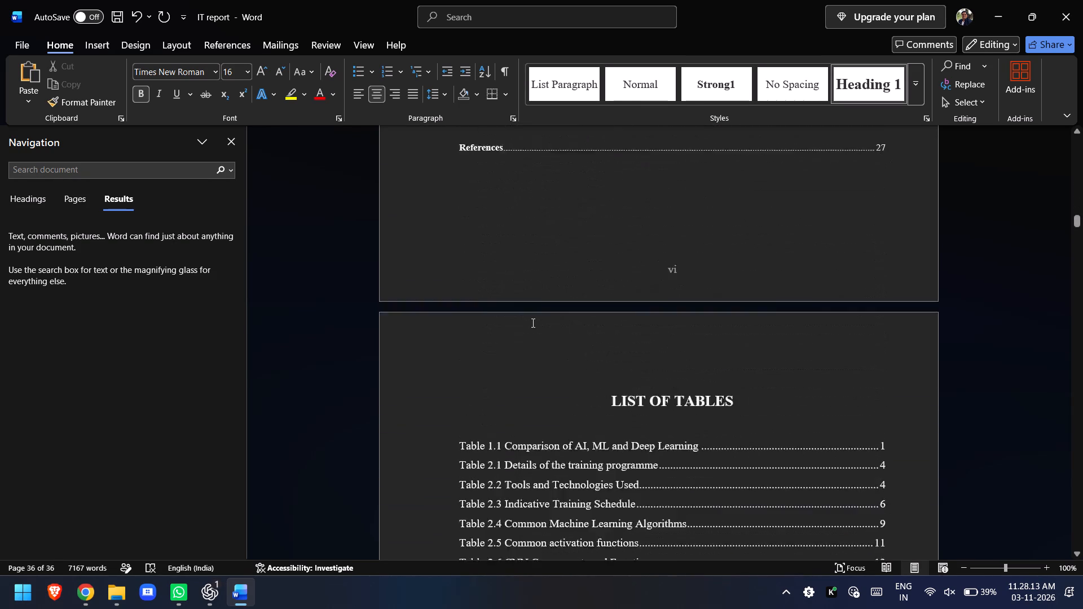
scroll(532, 323, "down", 3)
scroll(532, 323, "up", 1)
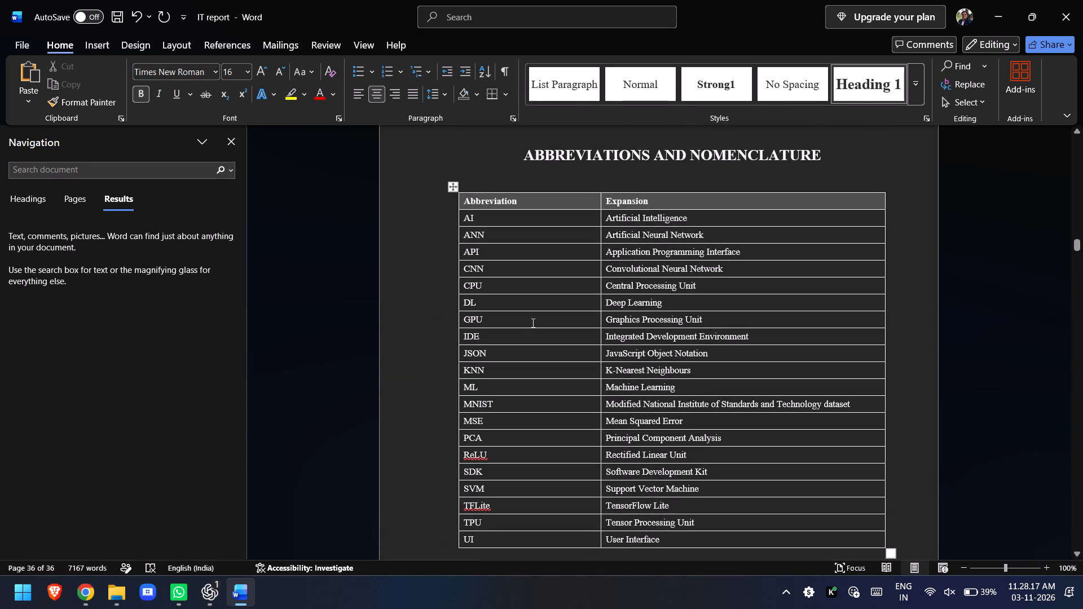
Review Chapter 1 from section 1.1 through the start of Chapter 2, examining the Training Overview table.
scroll(532, 323, "down", 2)
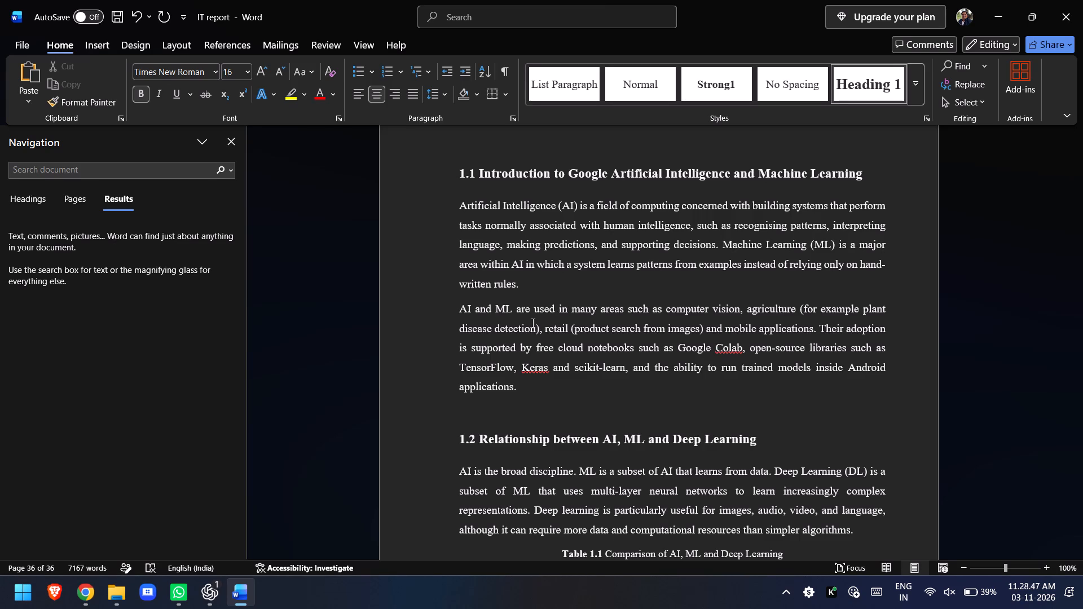
scroll(532, 323, "down", 7)
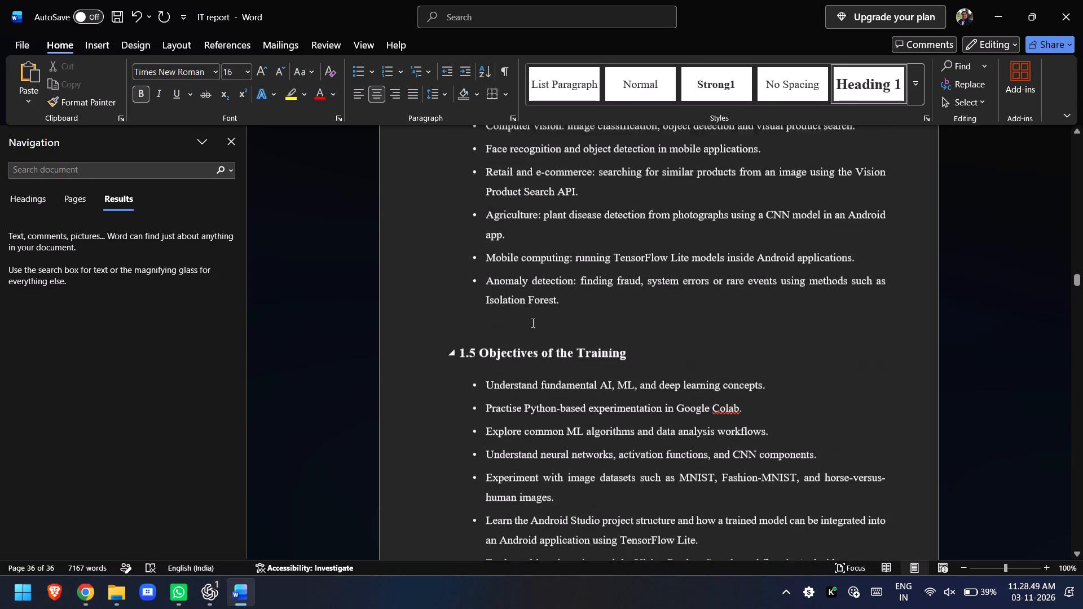
scroll(532, 323, "down", 2)
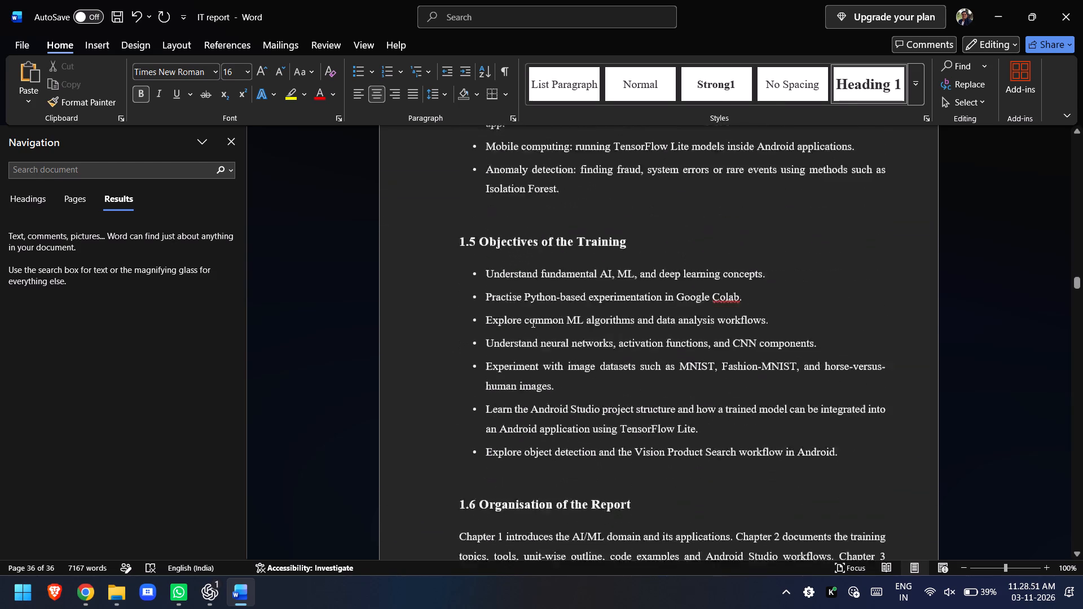
scroll(532, 323, "down", 3)
scroll(532, 323, "left", 1)
scroll(532, 323, "down", 1)
scroll(532, 323, "up", 1)
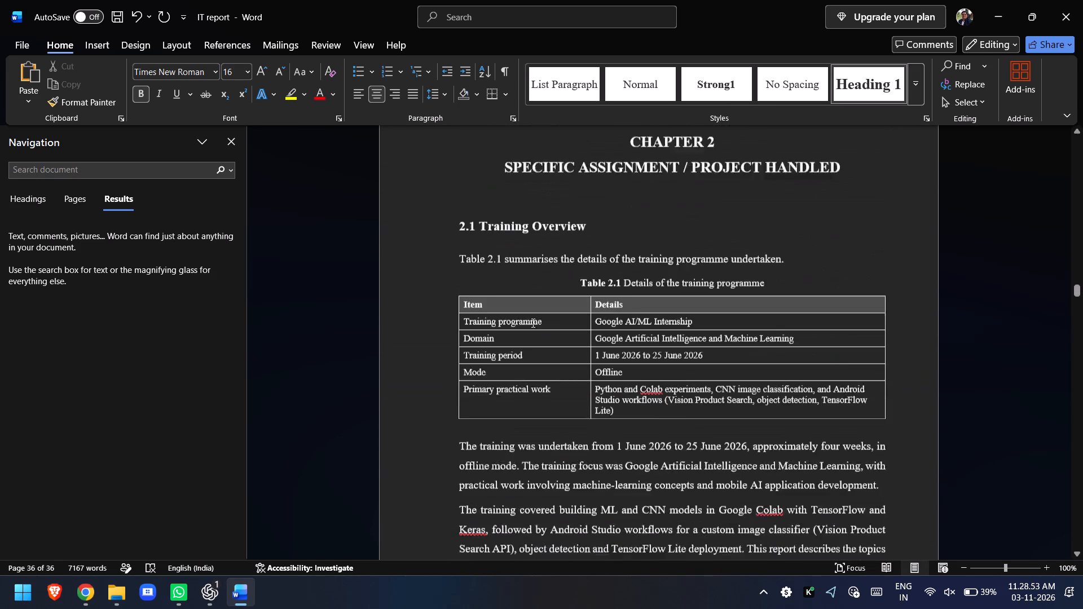
scroll(532, 323, "up", 1)
scroll(604, 408, "down", 2)
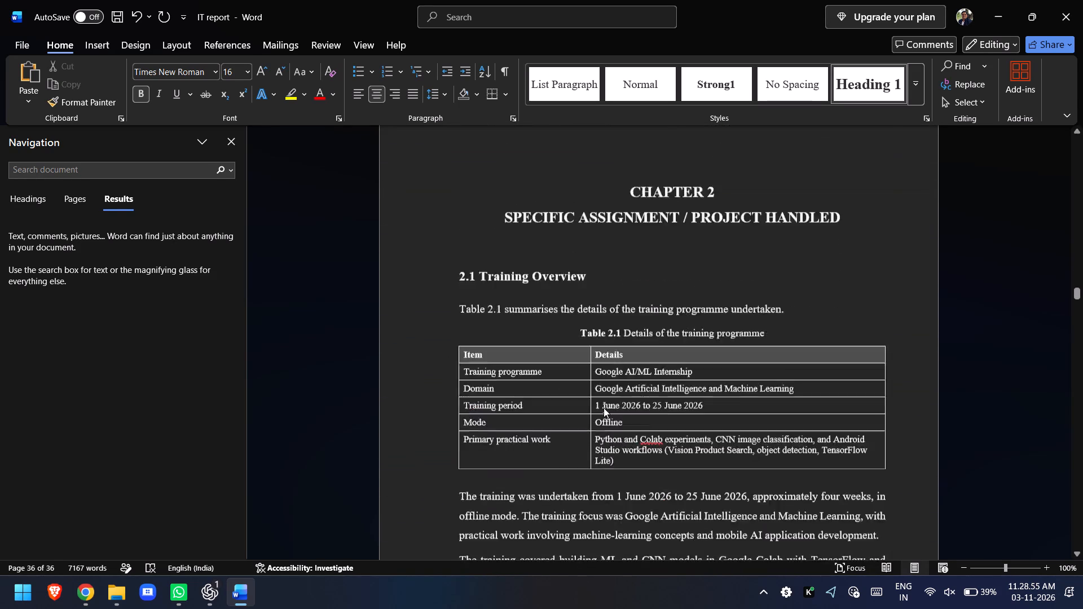
Review the rest of the report from section 2.2 through the References, examining its tables, figures and page layout.
scroll(604, 408, "down", 9)
scroll(604, 408, "up", 1)
scroll(604, 408, "down", 4)
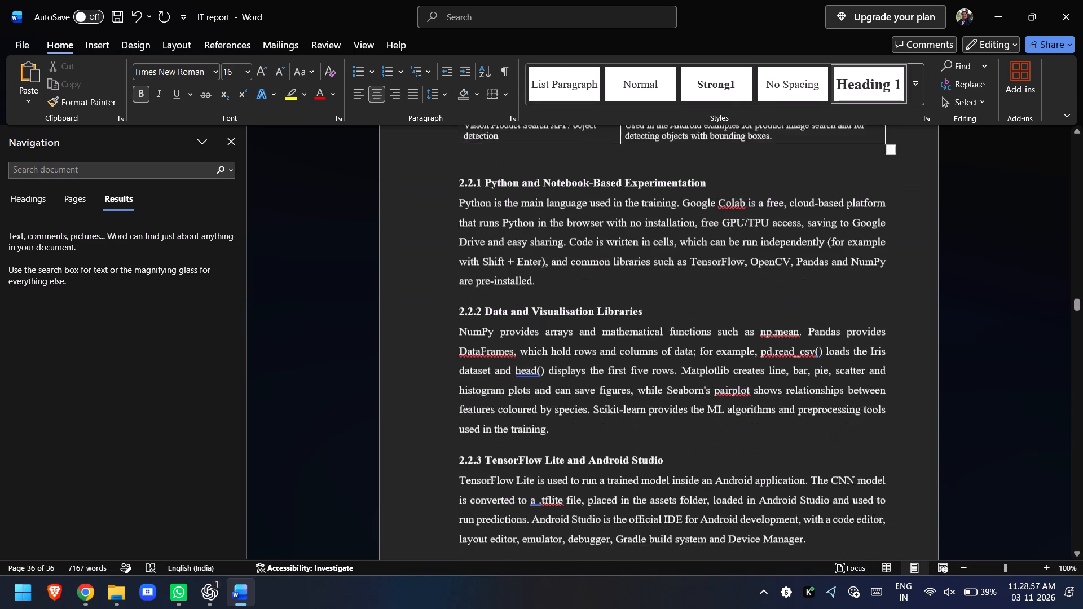
scroll(604, 408, "down", 10)
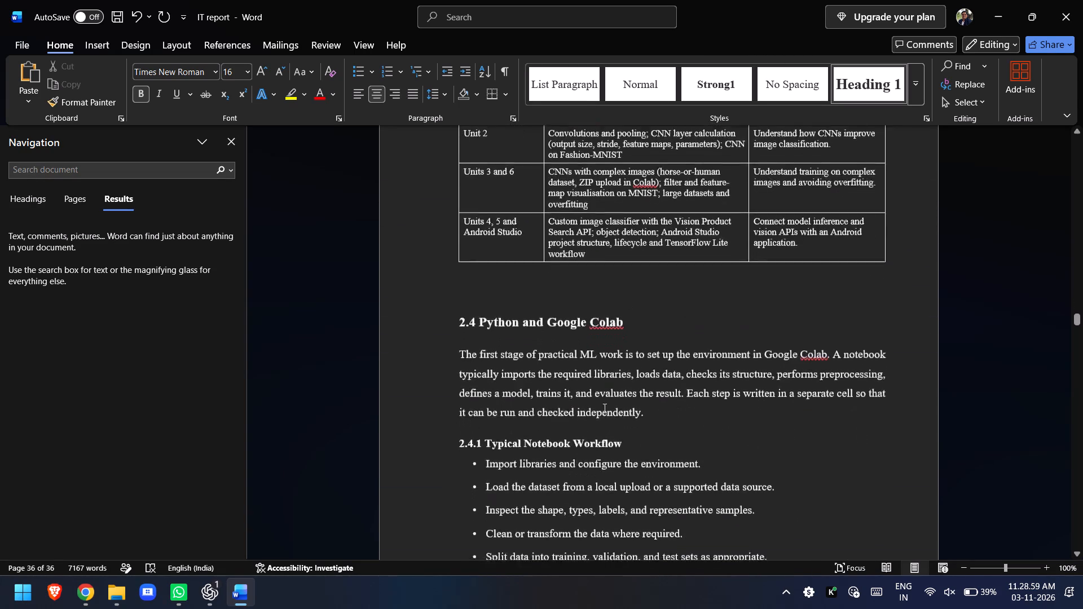
scroll(604, 408, "down", 9)
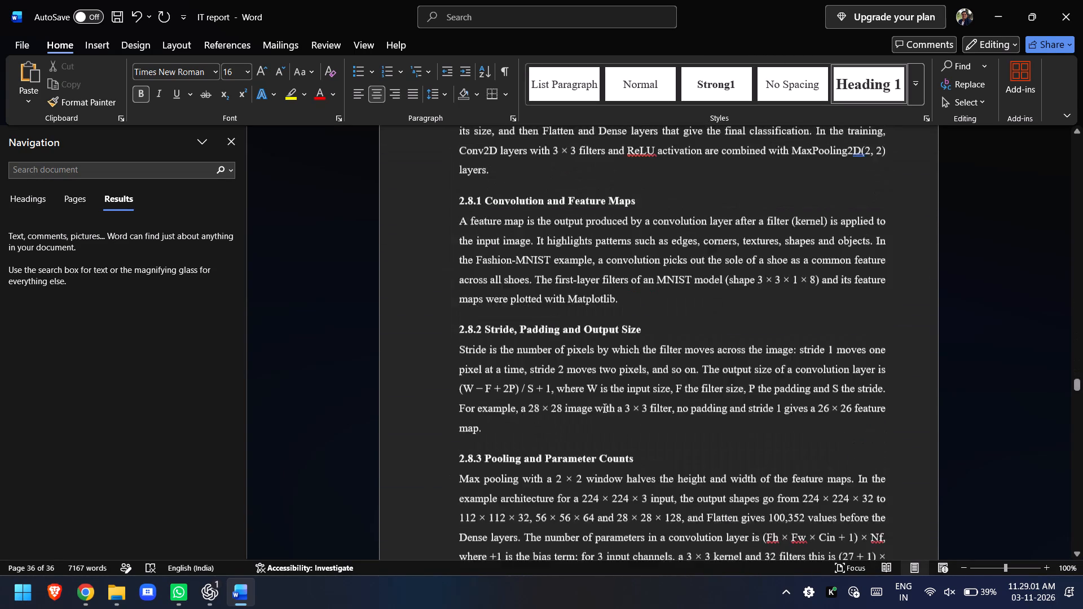
scroll(604, 408, "down", 6)
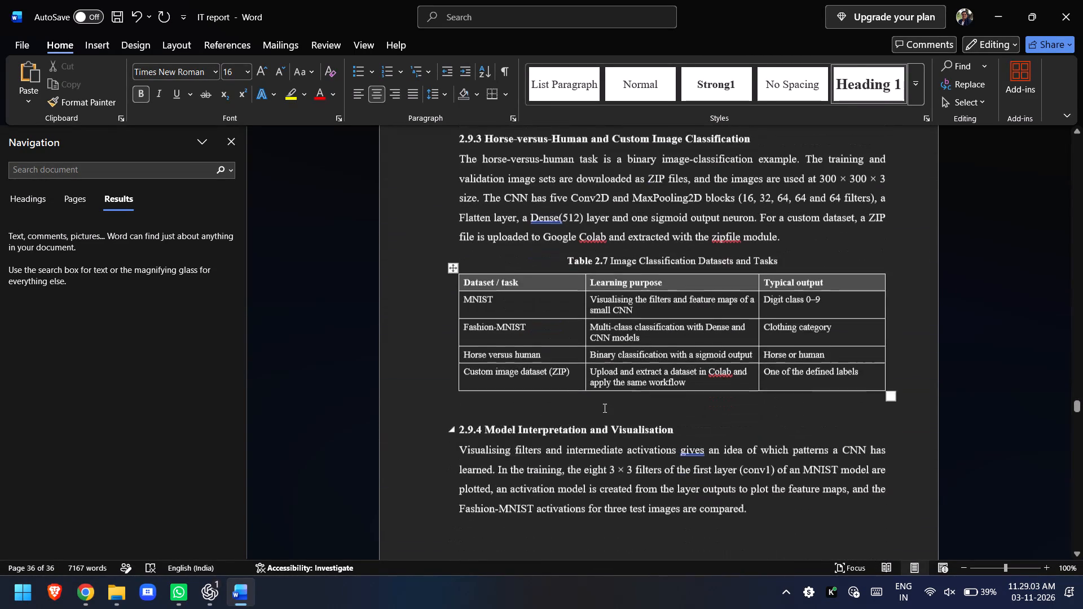
scroll(604, 408, "down", 14)
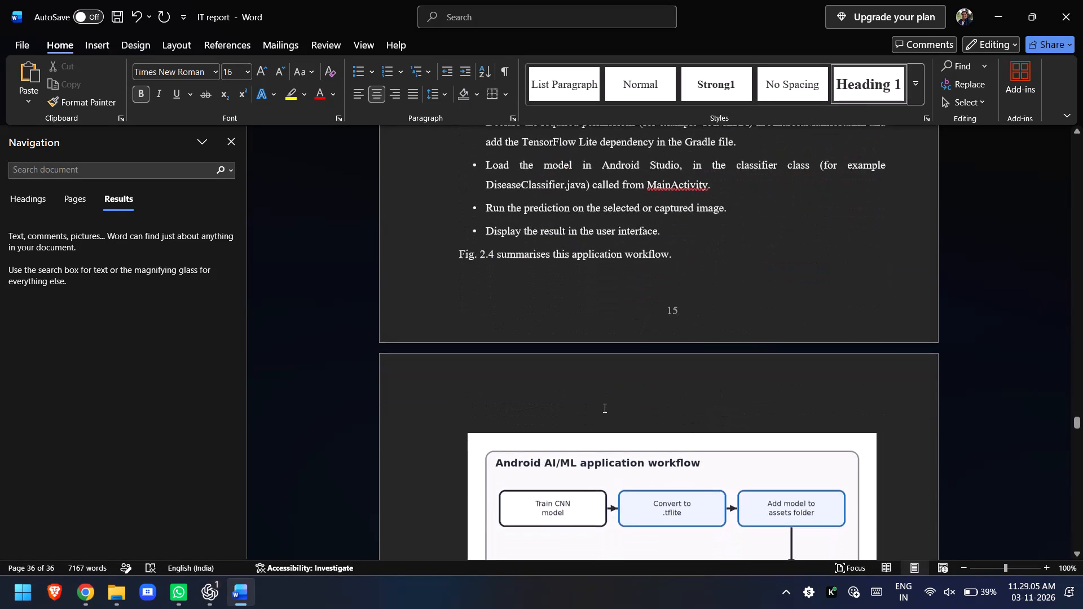
scroll(604, 408, "down", 20)
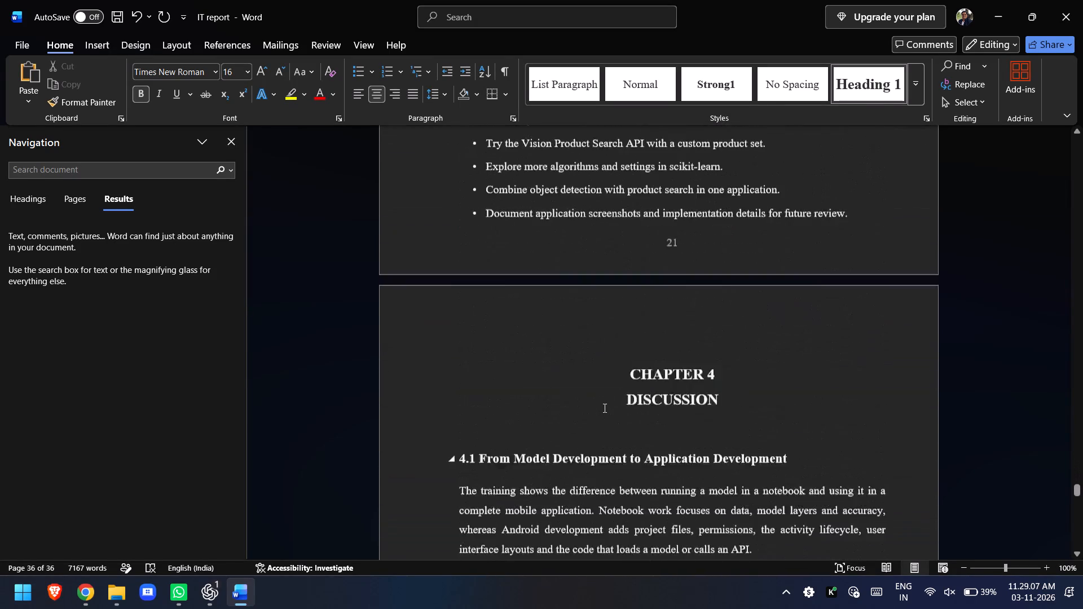
scroll(604, 408, "down", 2)
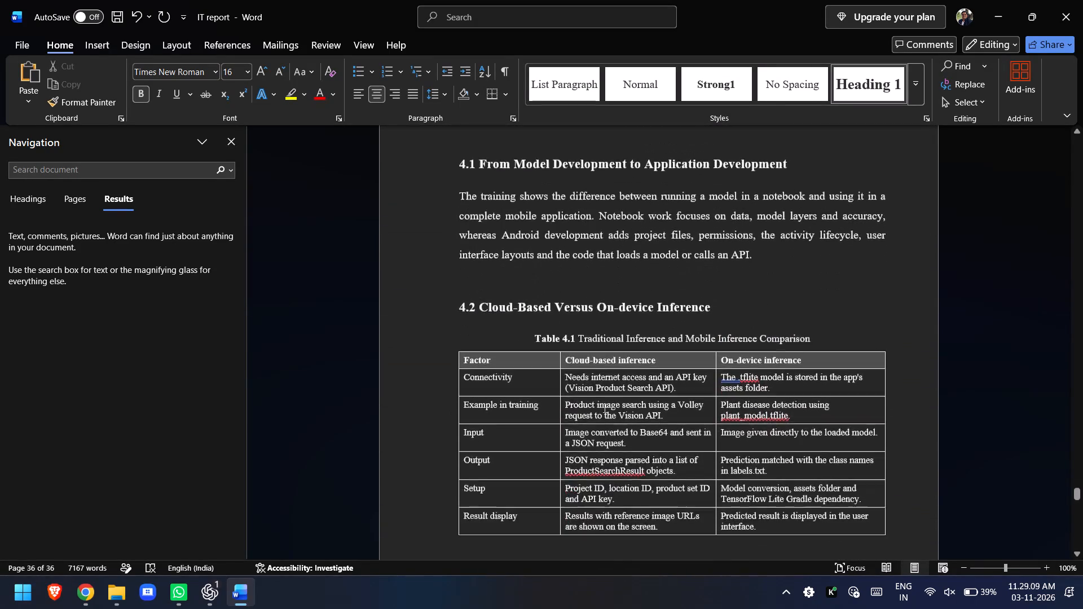
scroll(604, 408, "down", 3)
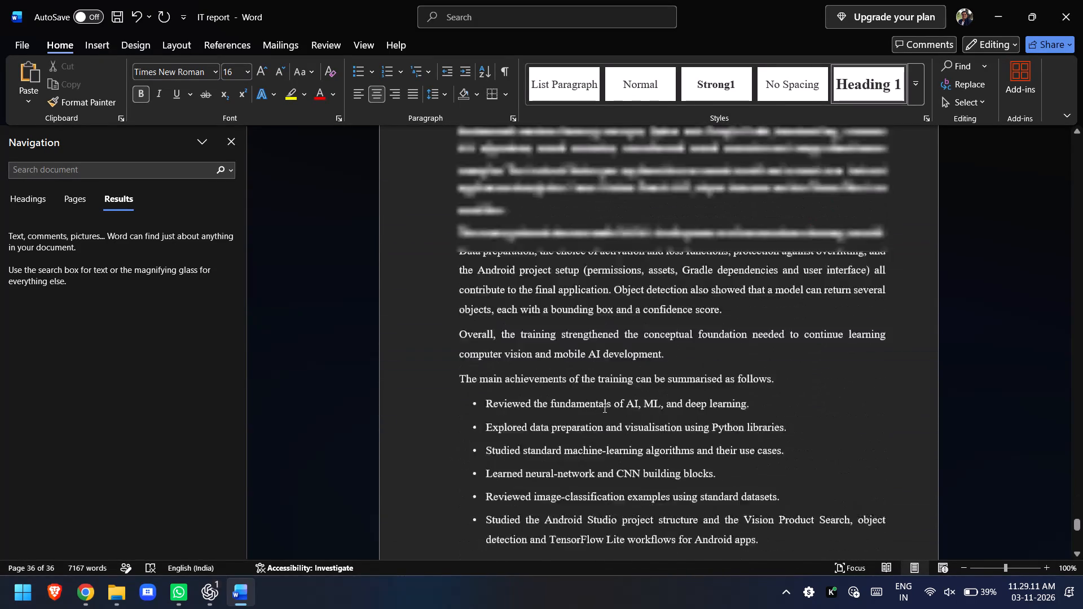
scroll(604, 408, "down", 20)
scroll(604, 408, "up", 9)
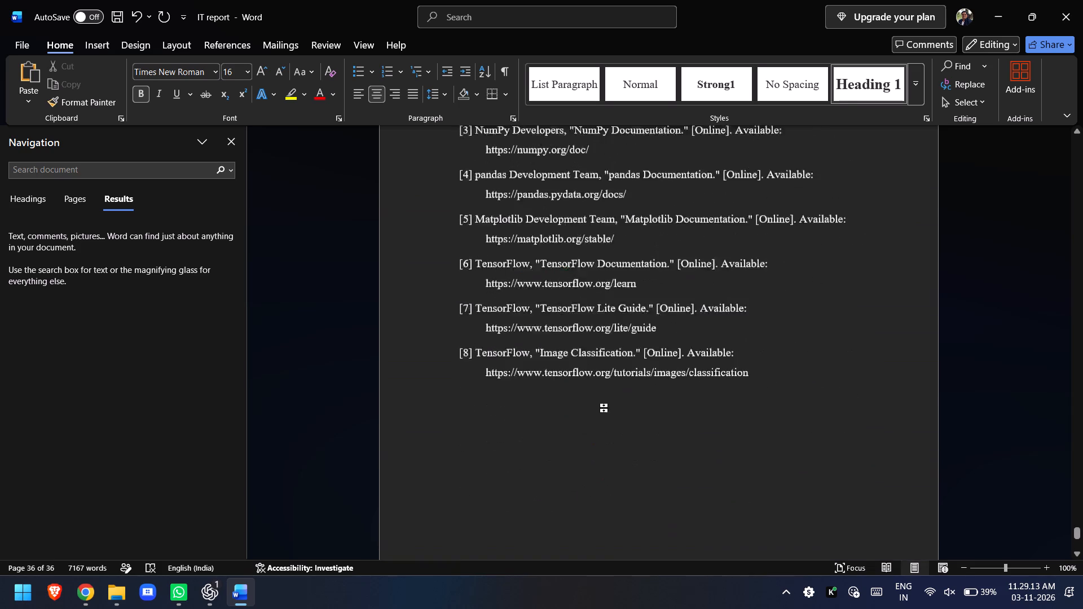
Delete an empty line below "Signature & Seal of Training Manager" on the Certificate page.
scroll(604, 408, "up", 6)
scroll(604, 408, "up", 20)
scroll(604, 408, "up", 17)
scroll(604, 408, "up", 10)
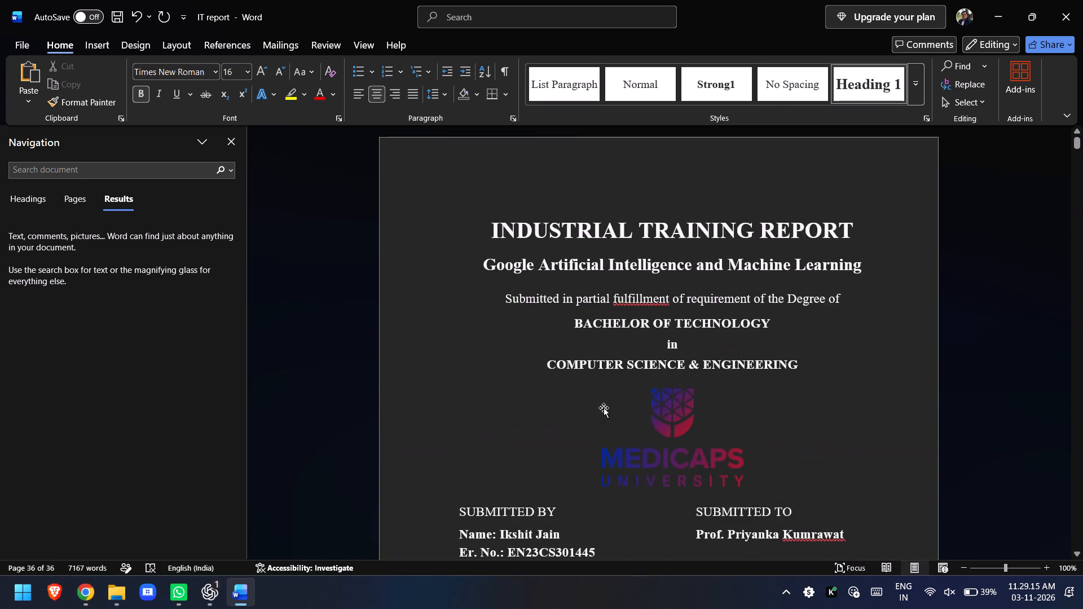
scroll(604, 408, "down", 12)
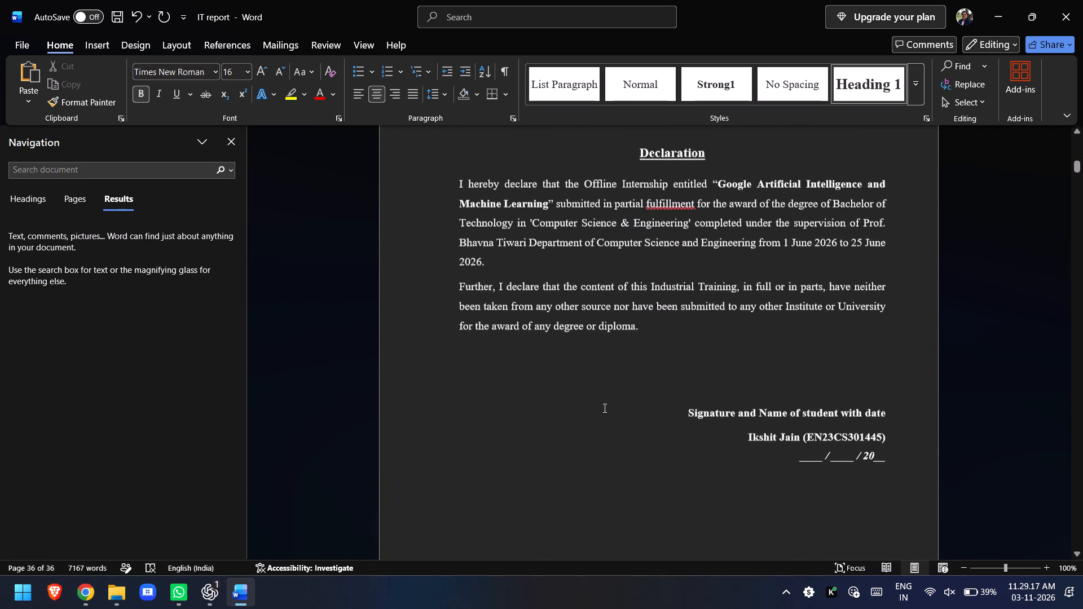
scroll(604, 408, "down", 7)
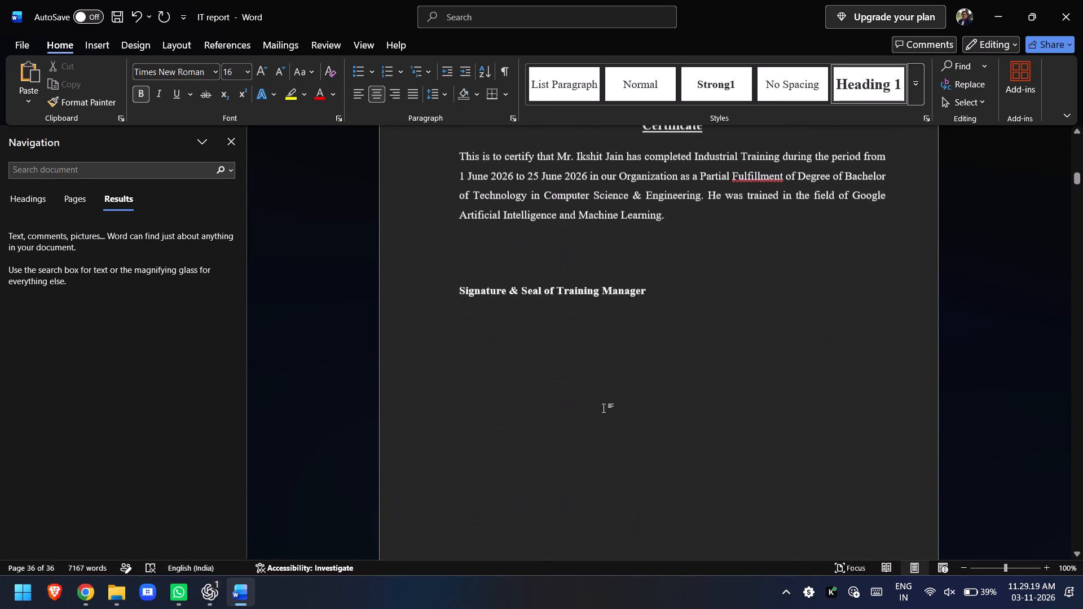
scroll(604, 408, "down", 1)
left_click(619, 370)
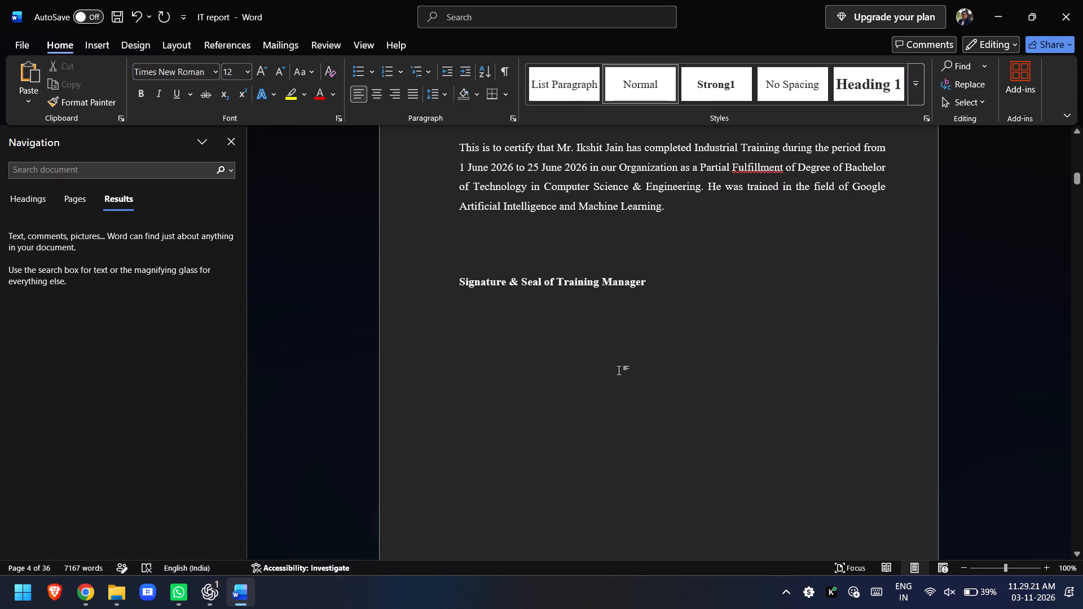
key("BackSpace")
scroll(619, 370, "down", 1)
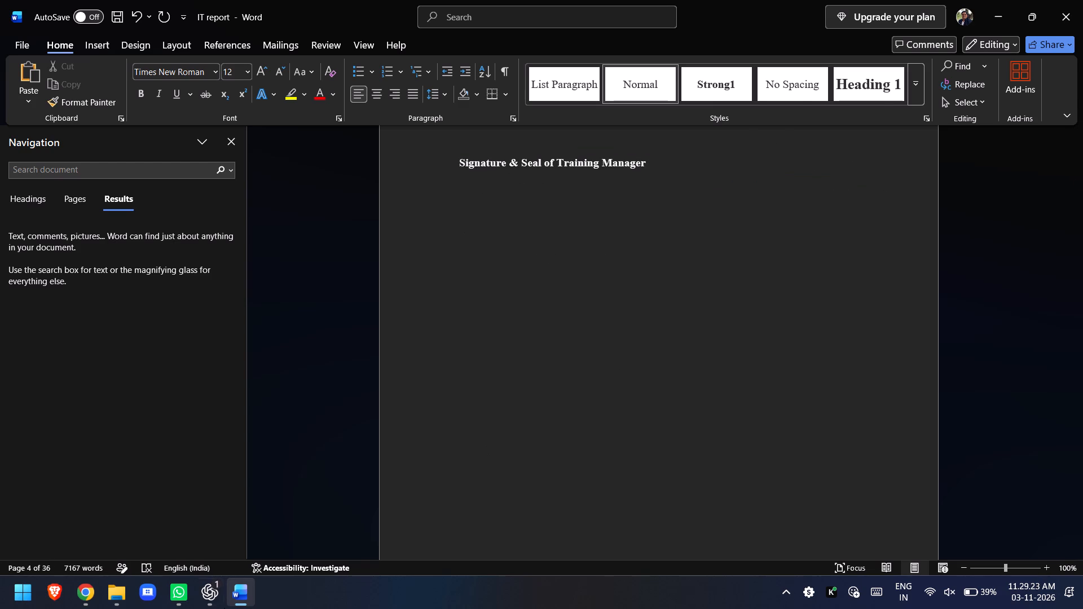
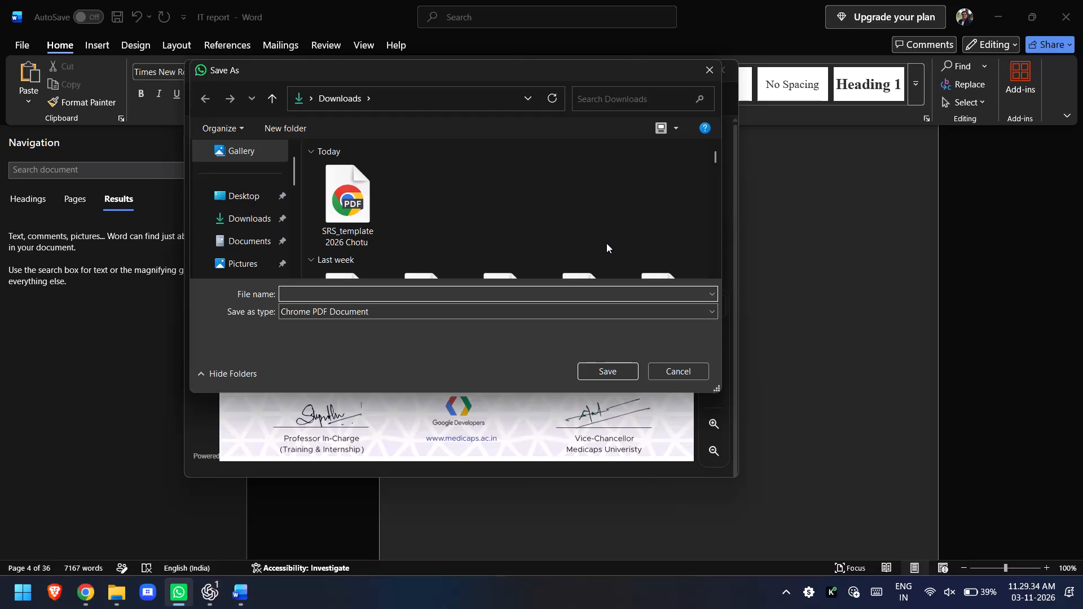
Enter "Ik" as the start of the certificate PDF's file name in Downloads and go to the matching existing names.
type("Ik")
key("Down")
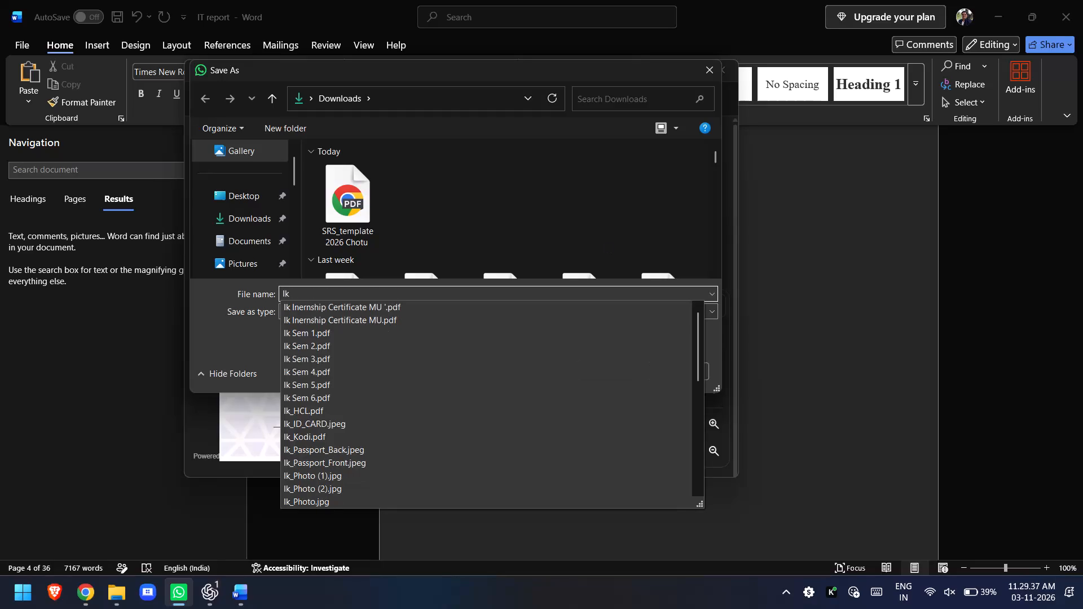
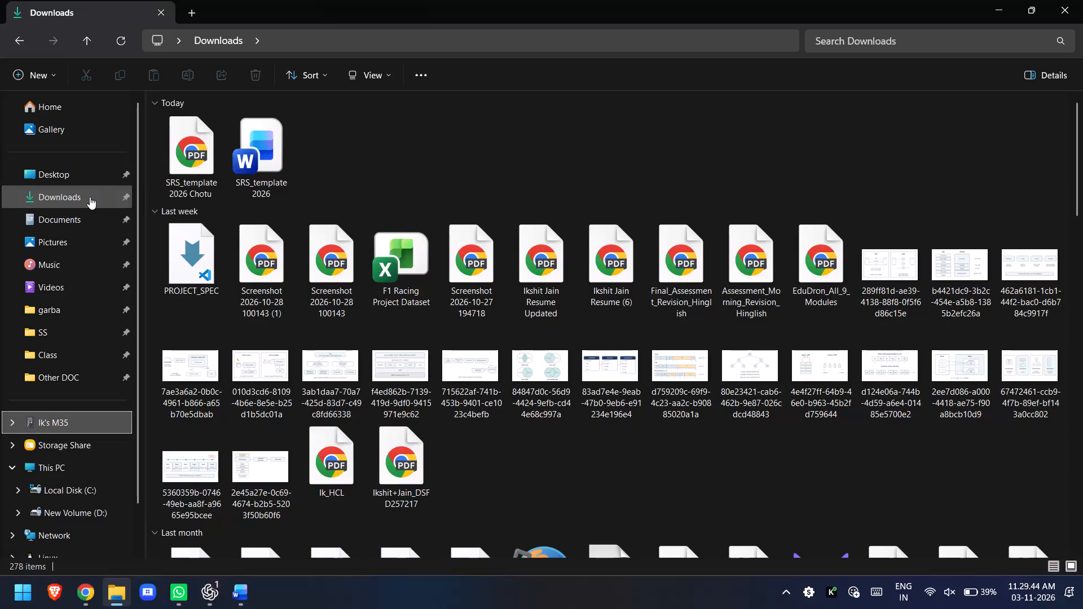
Find the internship certificate PDF, Ik Inernship Certificate MU '.pdf, in Downloads and open it to check its content.
left_click(552, 467)
type("iks")
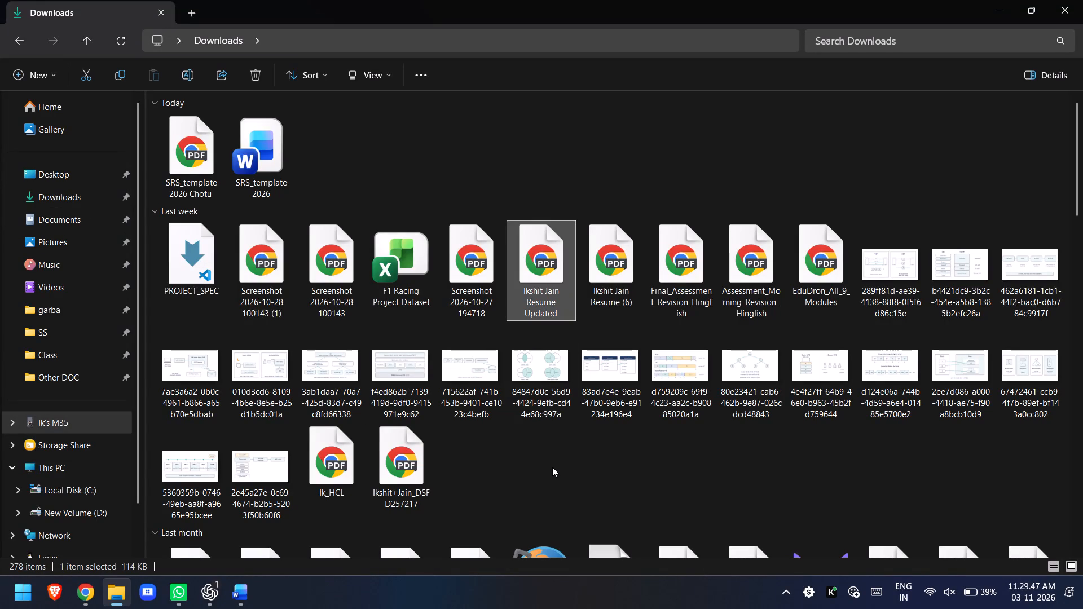
type("in")
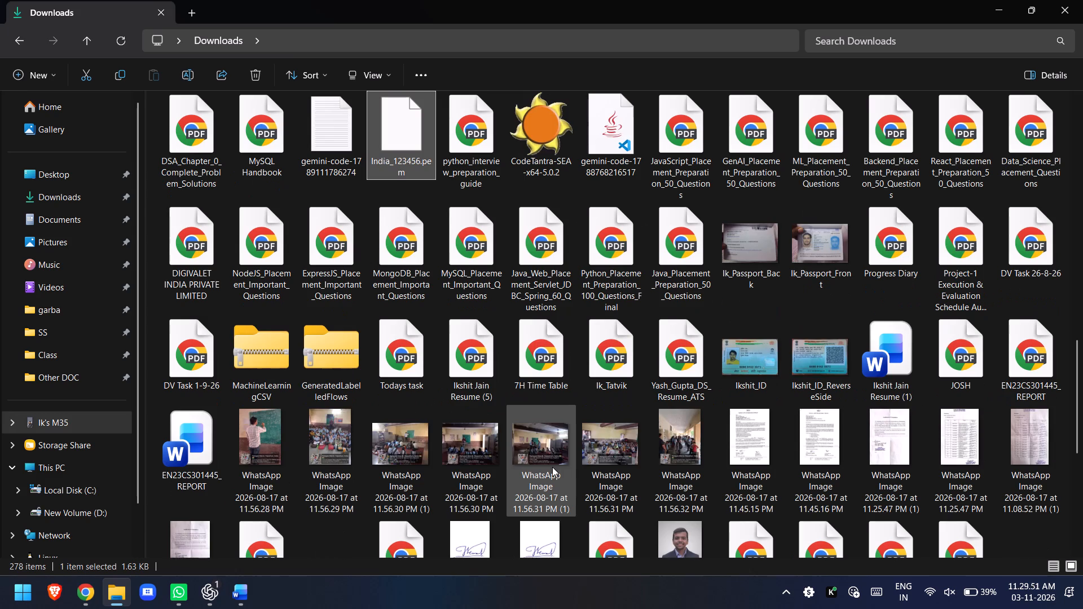
type("interr")
key("Down")
key("Down")
key("Down")
key("Down")
key("Down")
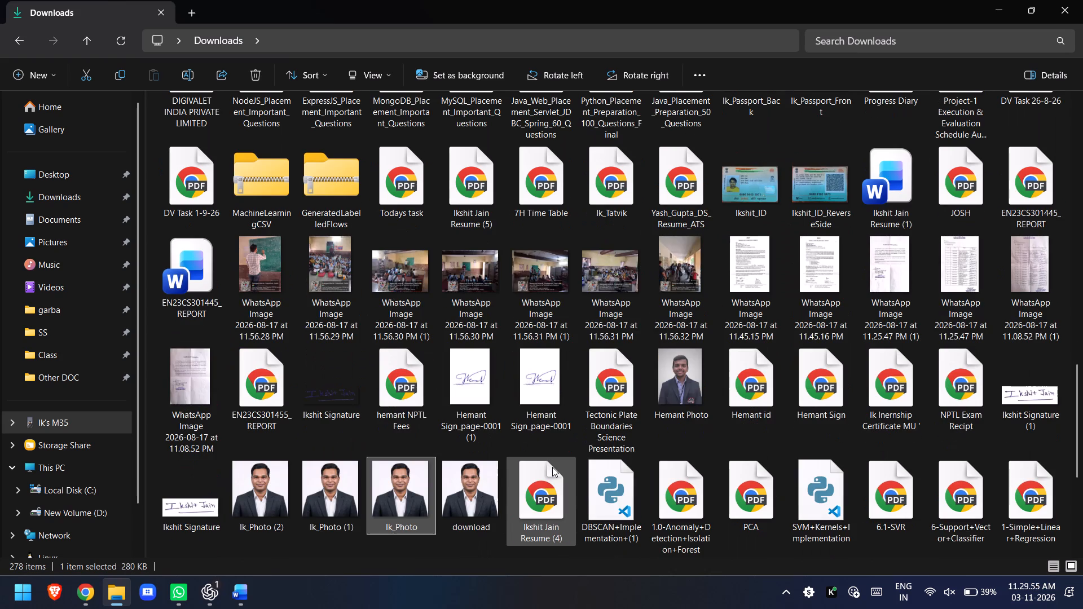
double_click(866, 417)
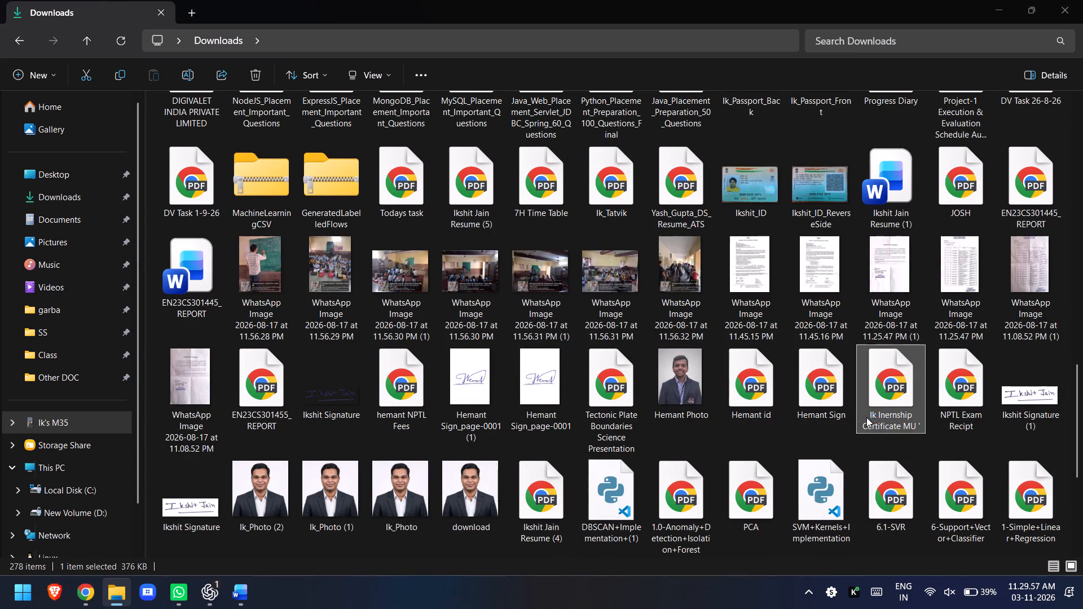
scroll(787, 299, "down", 3)
scroll(787, 299, "up", 4)
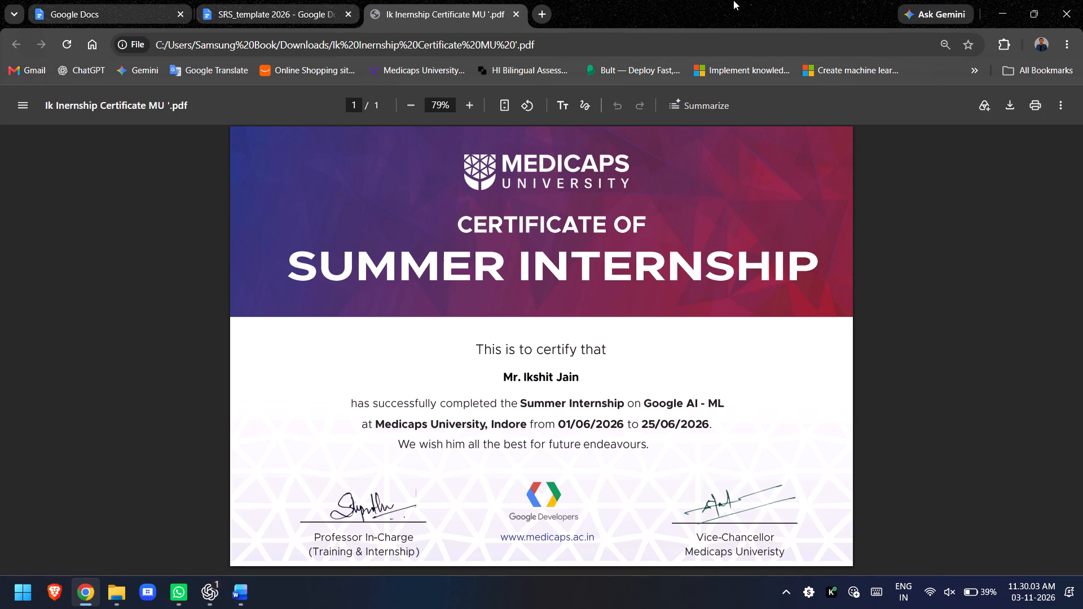
Search the web for "pdf to jpg" in a new tab and open the iLovePDF converter.
left_click(541, 0)
type("pdf to jpg")
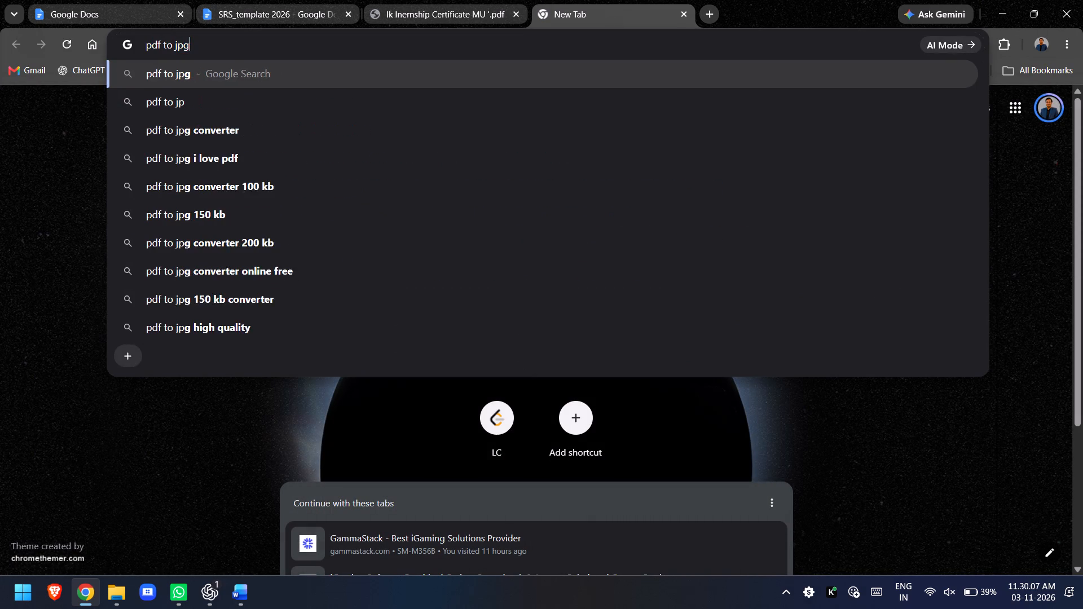
key("Return")
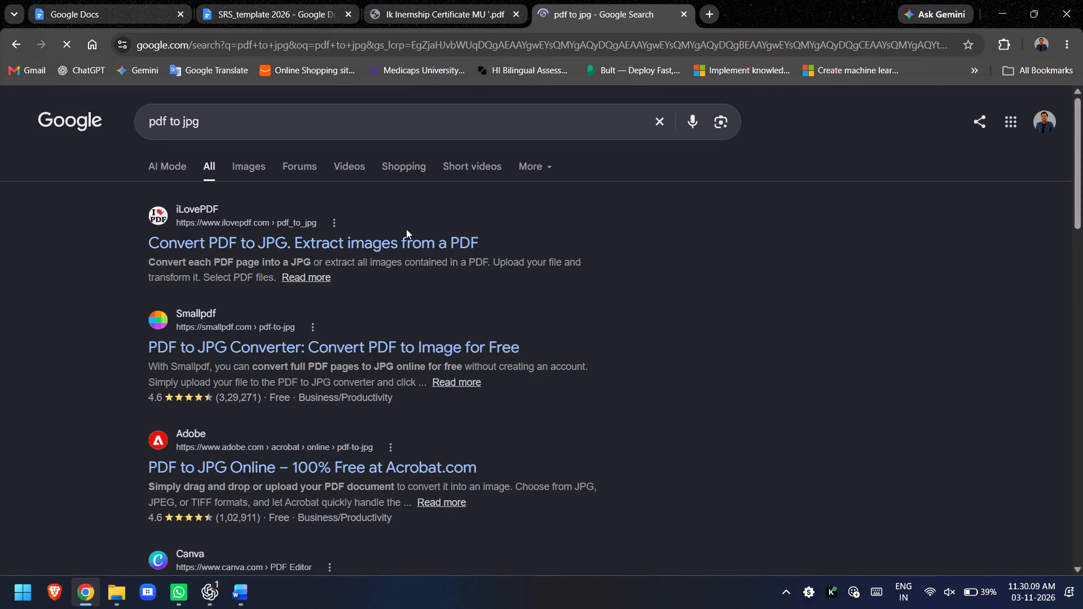
left_click(413, 240)
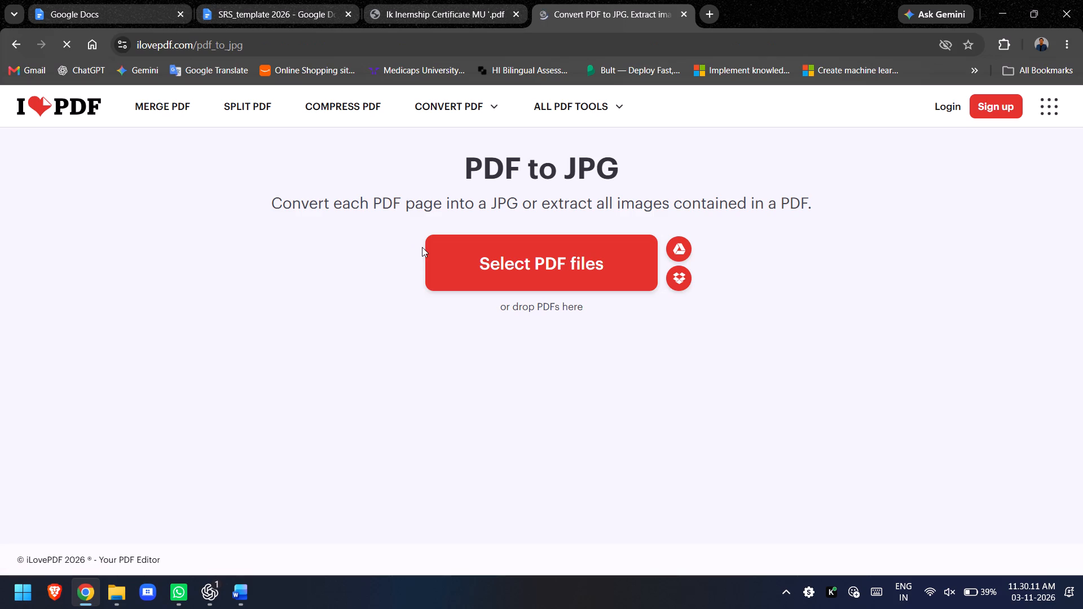
Load Ik Inernship Certificate MU '.pdf from Downloads into the PDF to JPG converter.
left_click(456, 256)
left_click(200, 164)
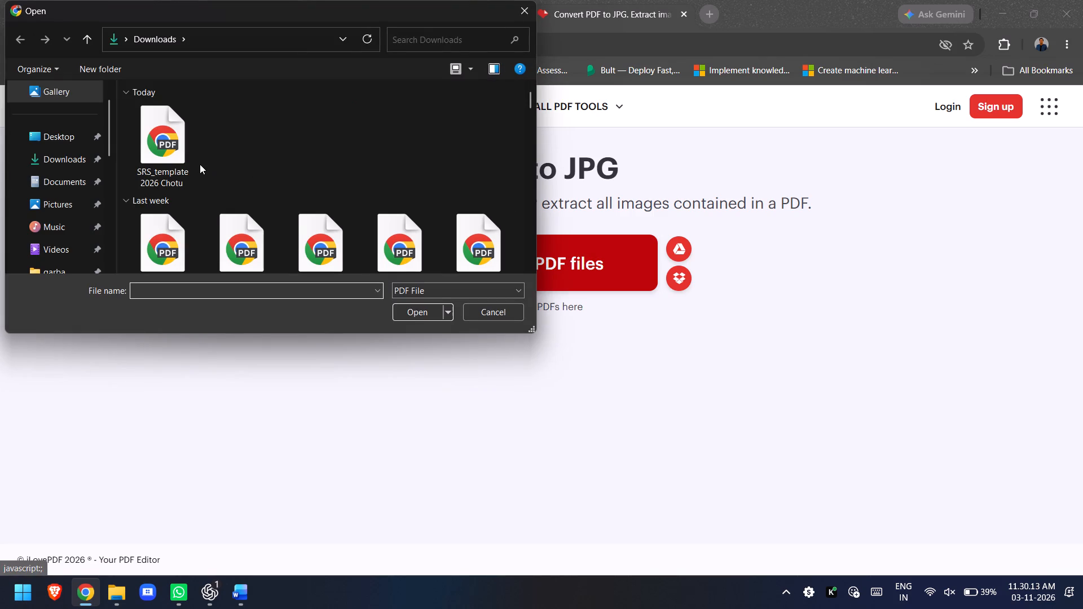
type("ik")
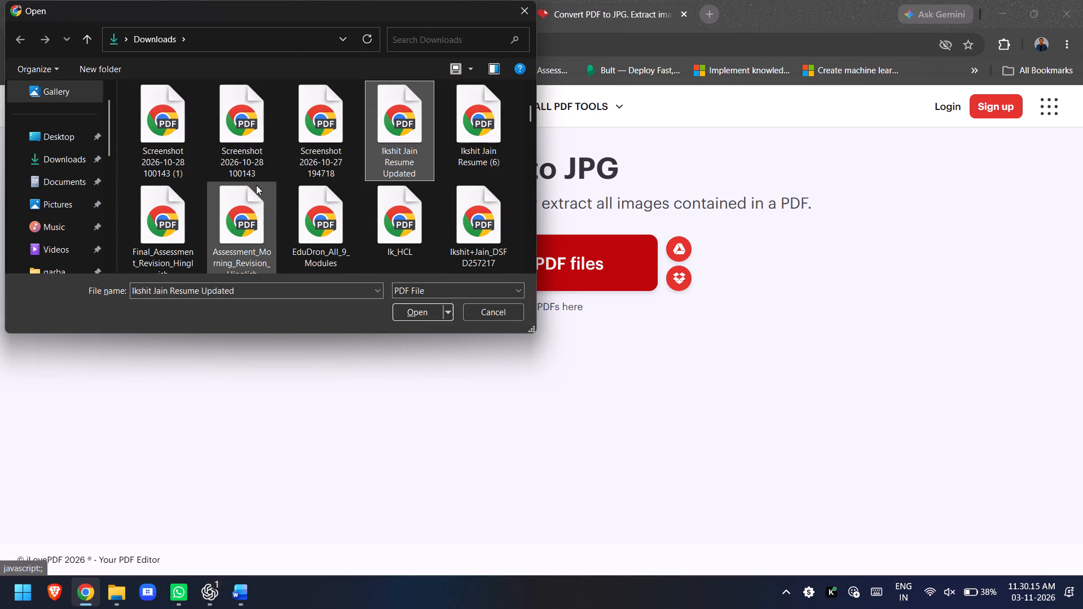
left_click(235, 291)
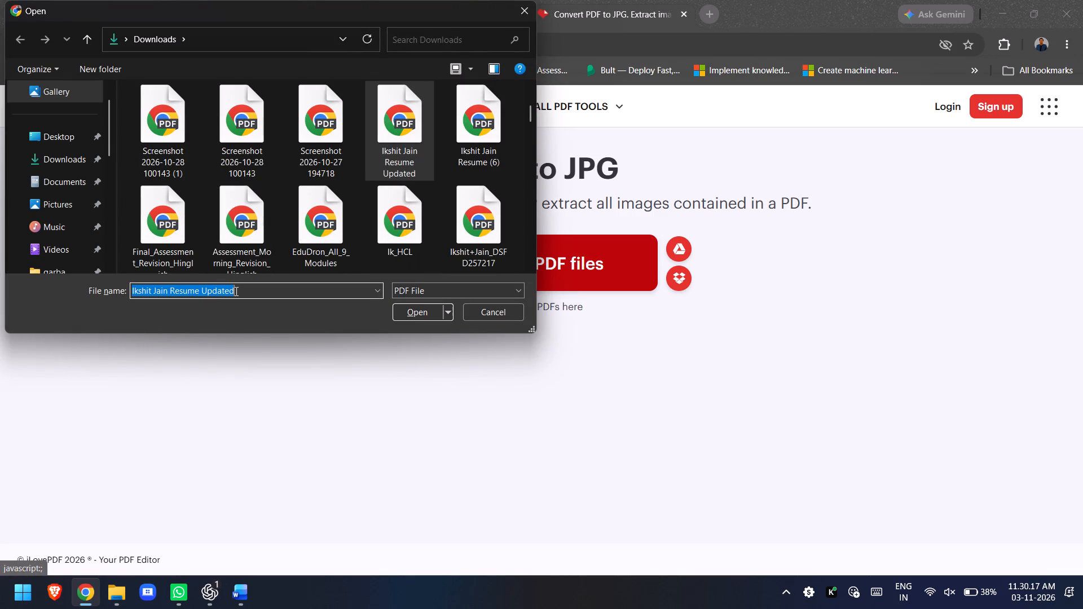
key("ctrl+a")
key("BackSpace")
type("ik")
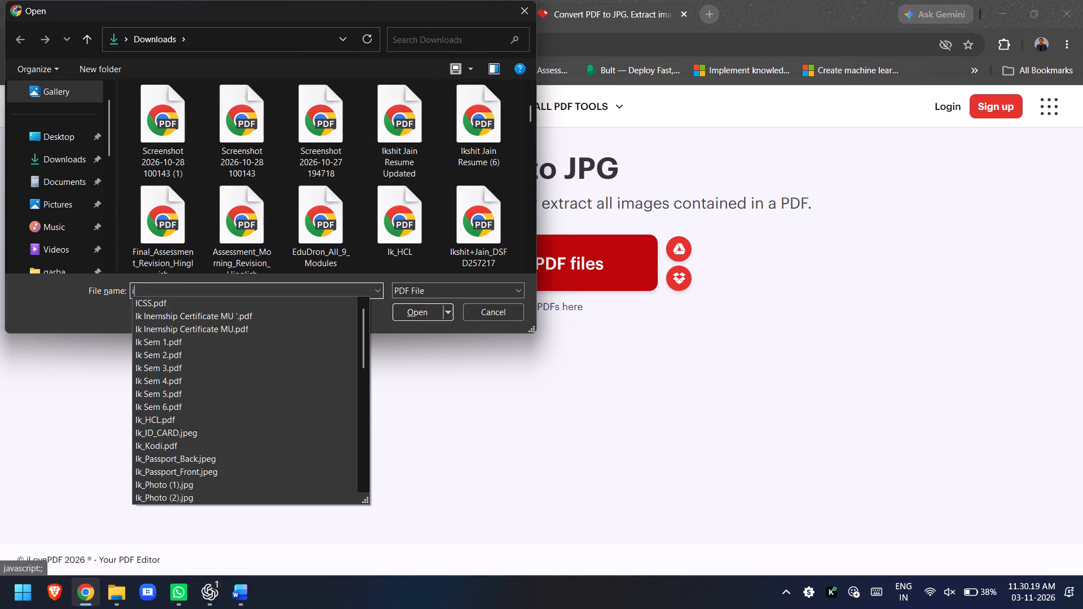
key("Down")
key("Return")
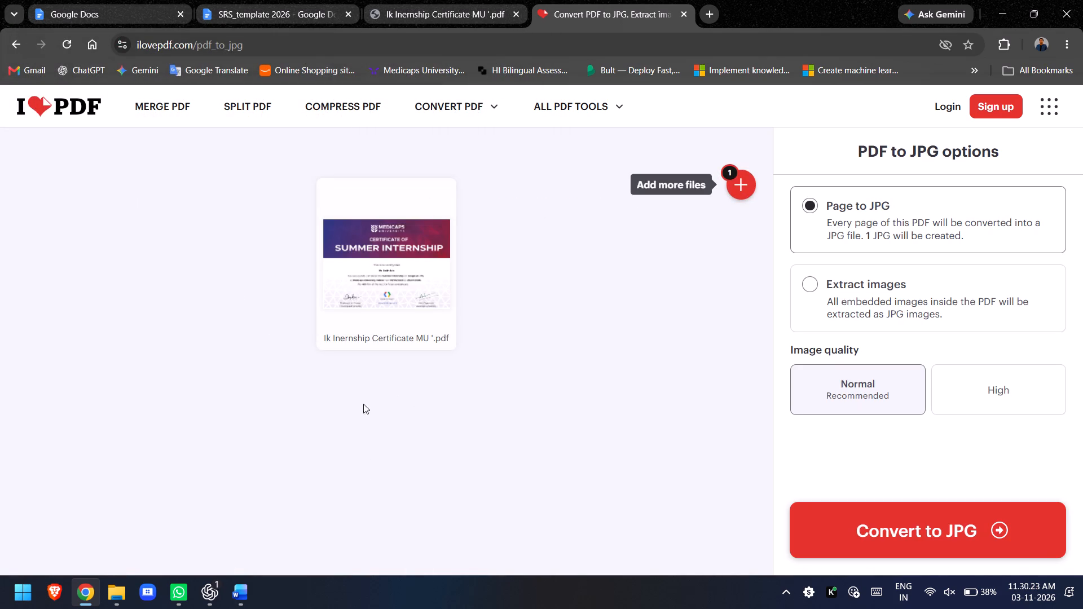
Convert the certificate PDF to JPG and download the resulting image.
left_click(853, 506)
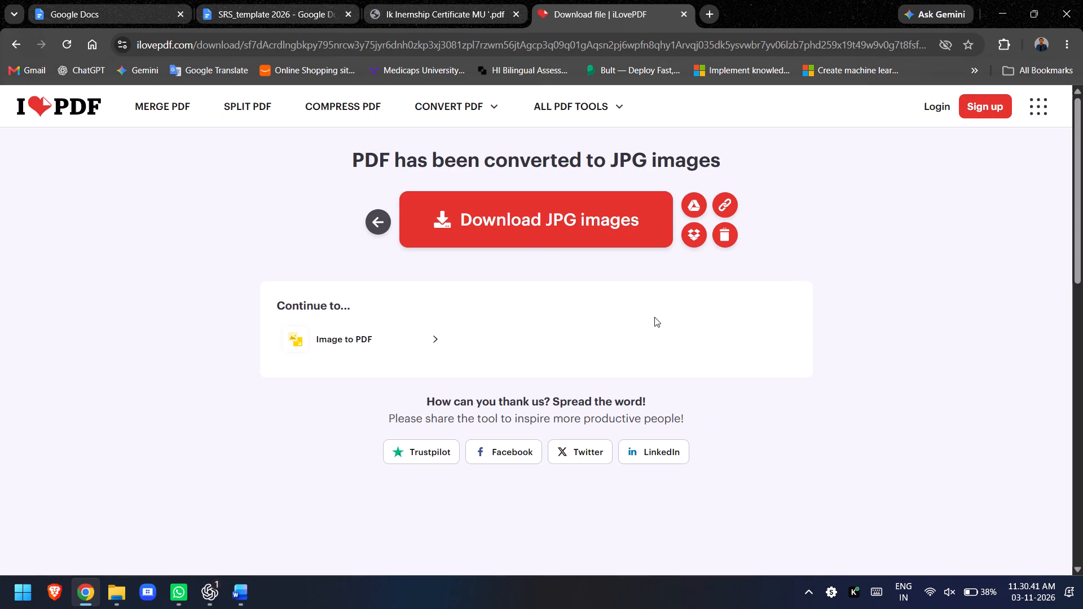
left_click(597, 211)
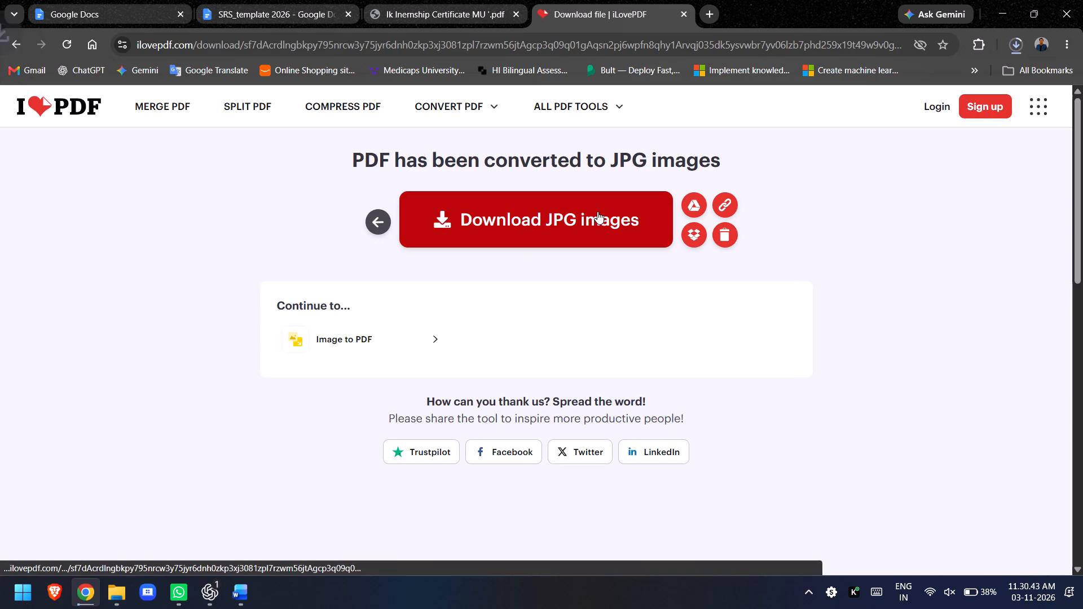
In the IT report in Word, insert the certificate JPG from Downloads below the "Signature & Seal of Training Manager" line.
key("alt+Tab")
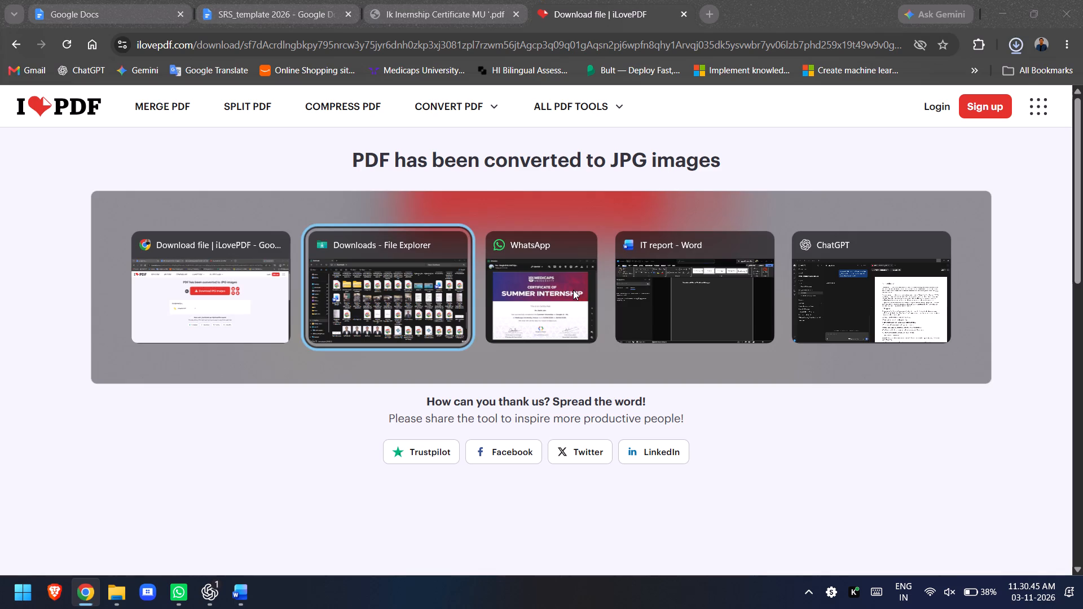
key("alt+Tab")
key("alt+Tab")
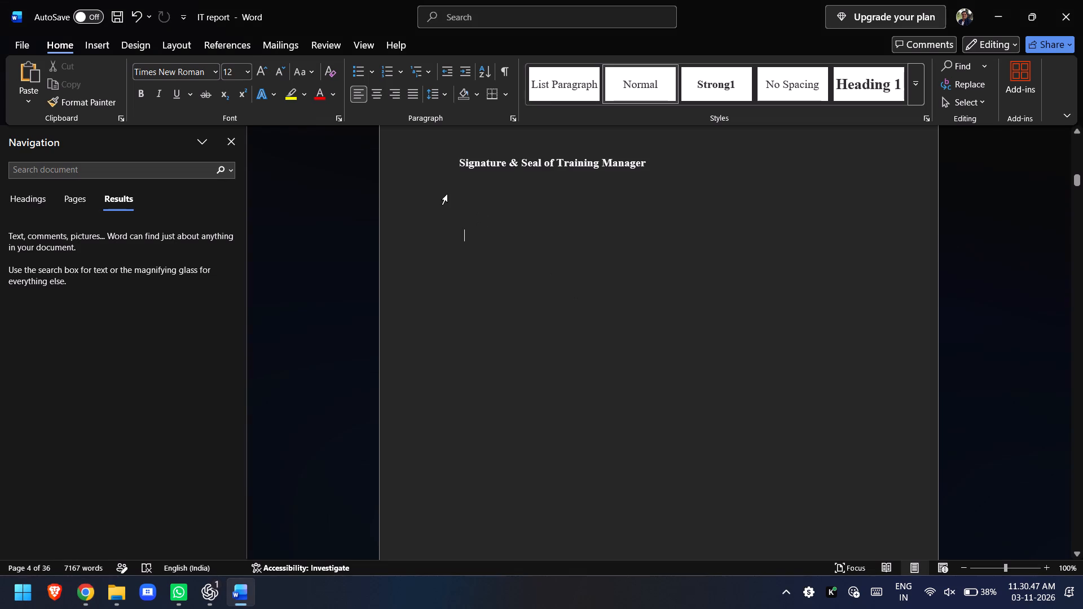
left_click(447, 194)
left_click(448, 214)
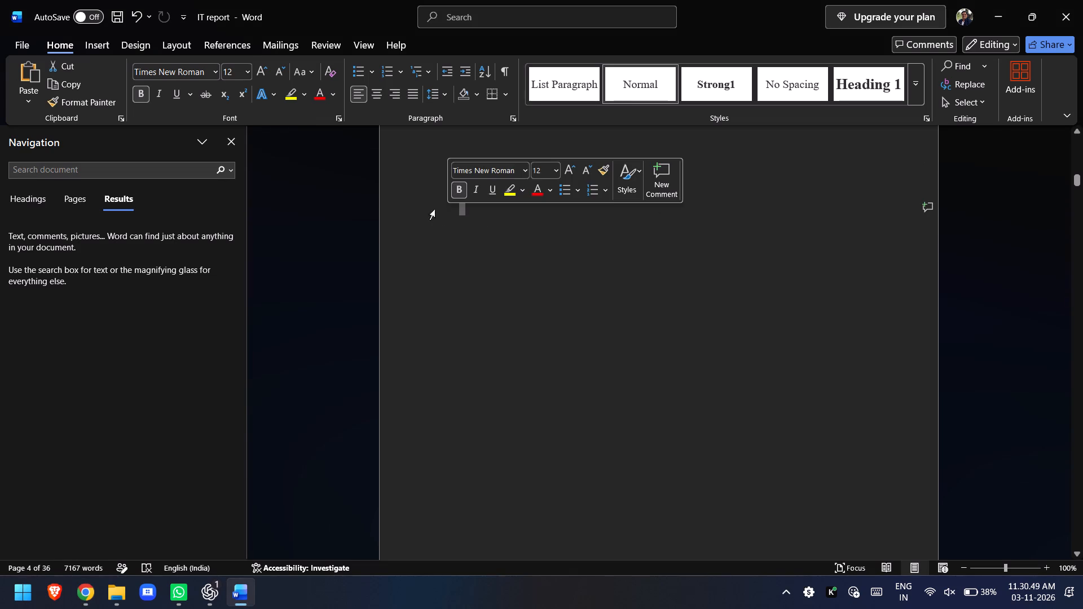
left_click(99, 45)
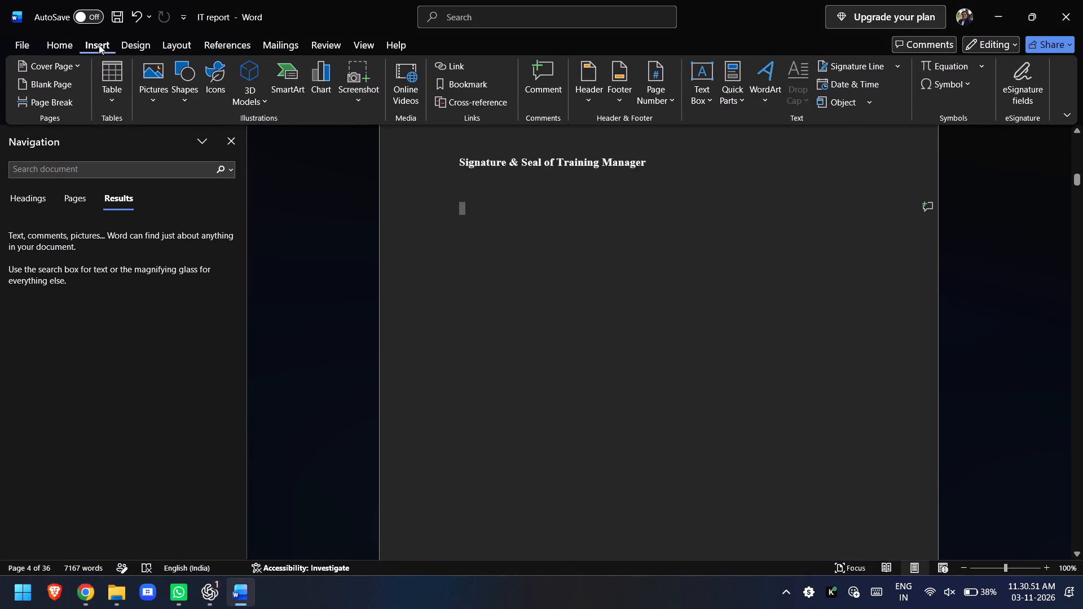
left_click(152, 65)
left_click(210, 138)
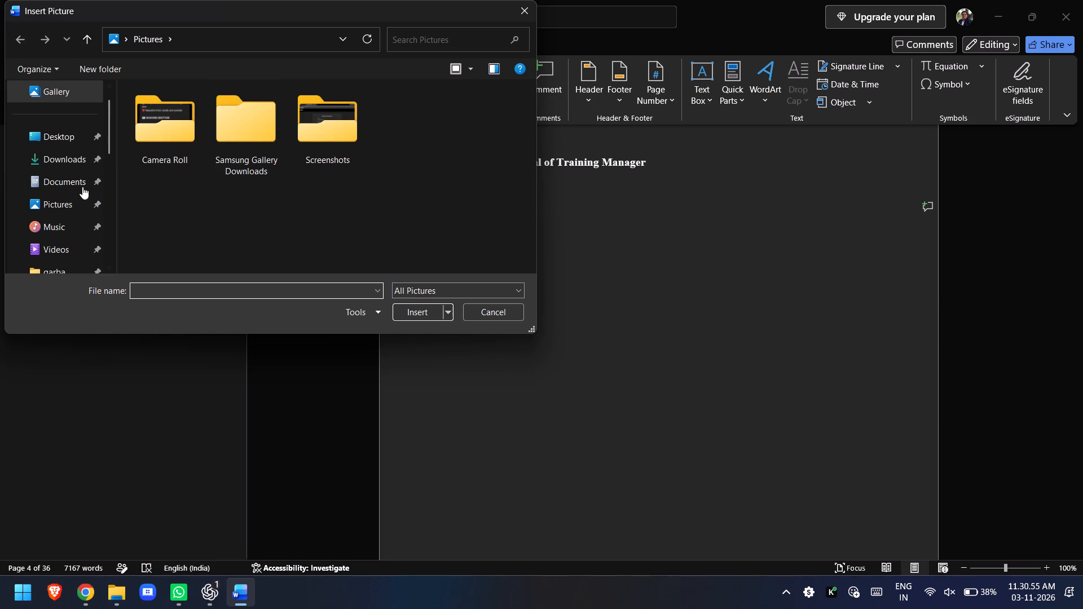
left_click(59, 157)
left_click(149, 154)
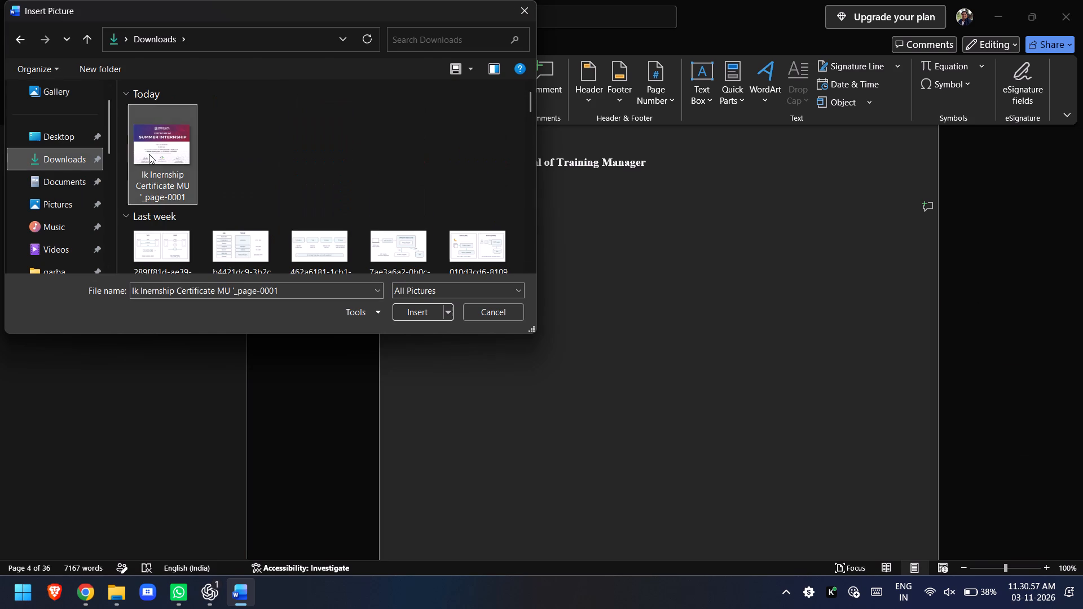
Insert the selected certificate image, Ik Inernship Certificate MU '_page-0001, below the signature line and check its placement on the page.
key("Return")
scroll(809, 390, "down", 1)
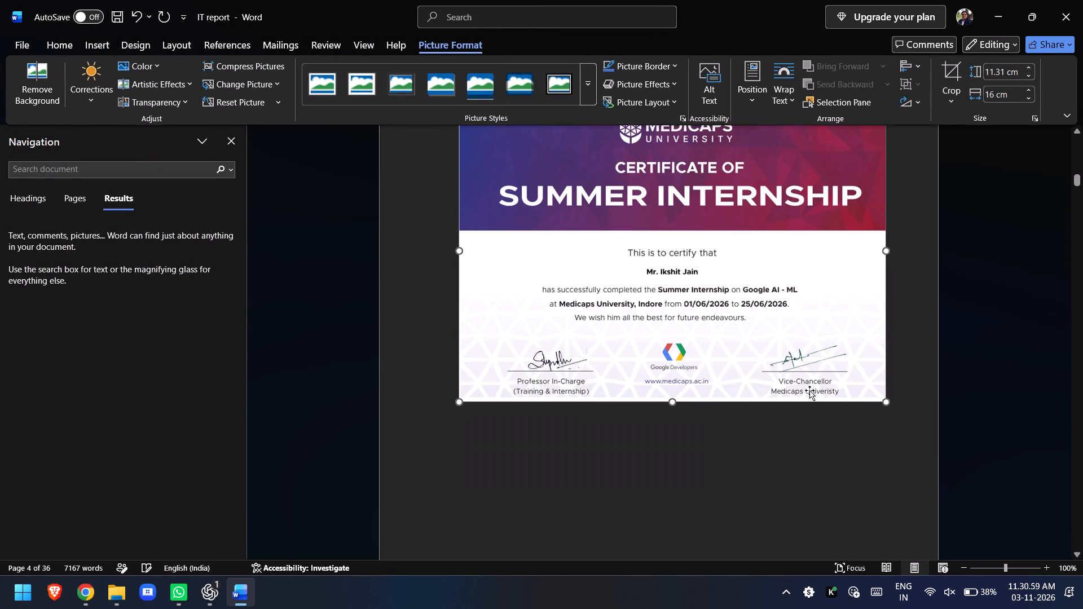
scroll(809, 390, "down", 2)
scroll(809, 390, "up", 2)
scroll(821, 415, "down", 1)
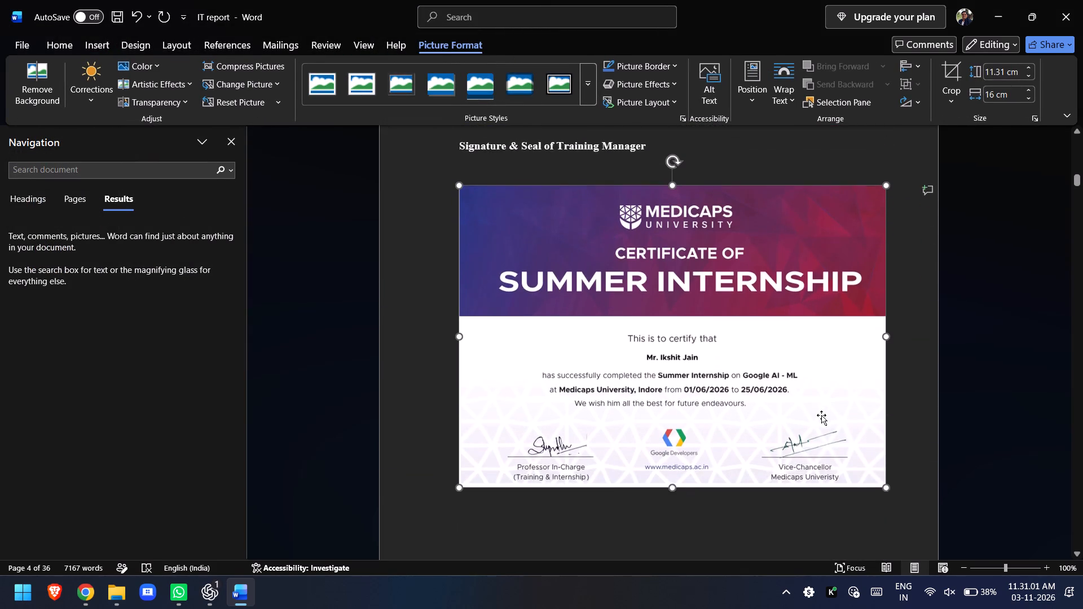
scroll(821, 415, "down", 1)
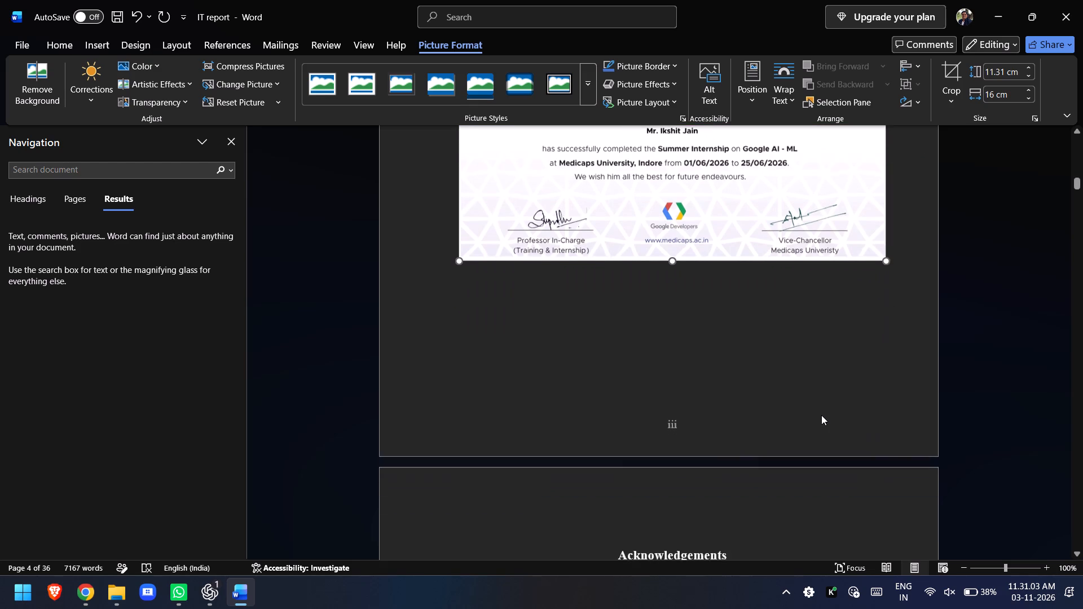
Add one blank line between the "Signature & Seal of Training Manager" line and the certificate image.
scroll(821, 415, "up", 2)
left_click(745, 285)
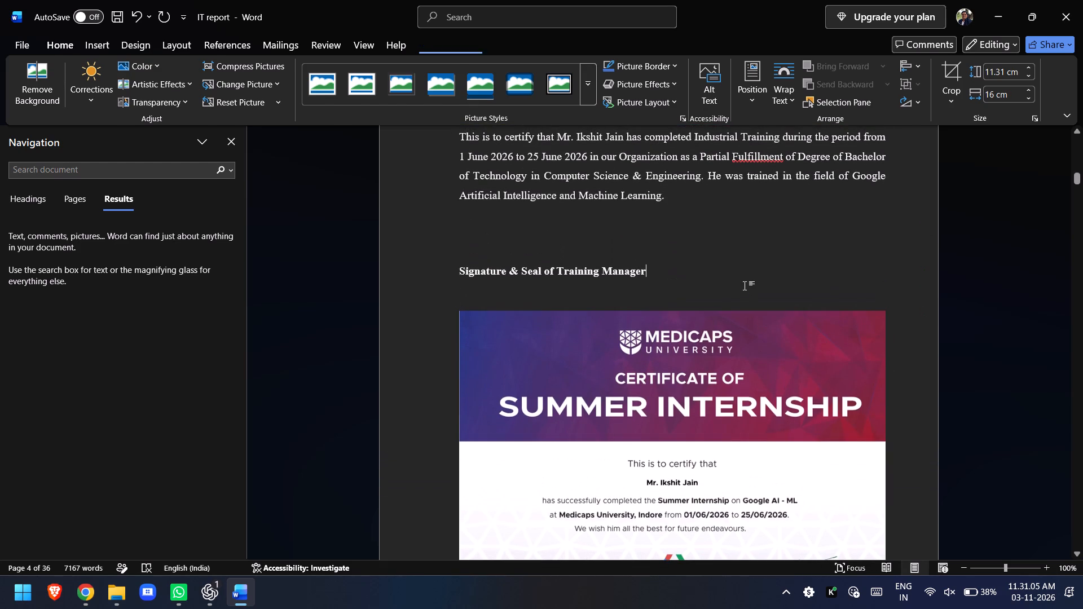
key("Return")
key("Return")
key("BackSpace")
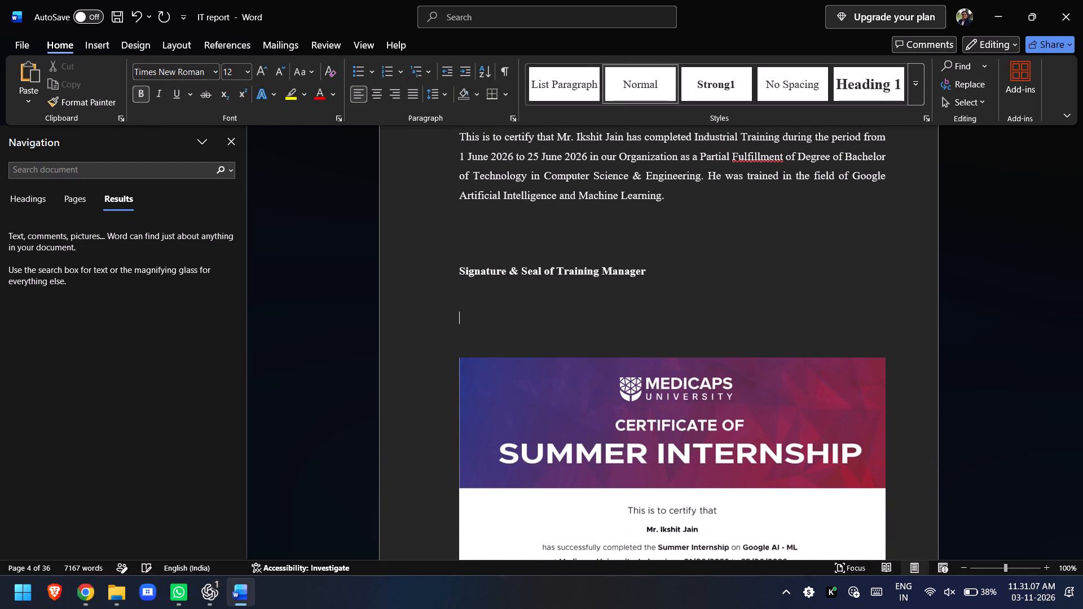
Start a new line below the certificate image, above the Acknowledgements page, and bring up the options for inserting content there.
scroll(745, 285, "down", 2)
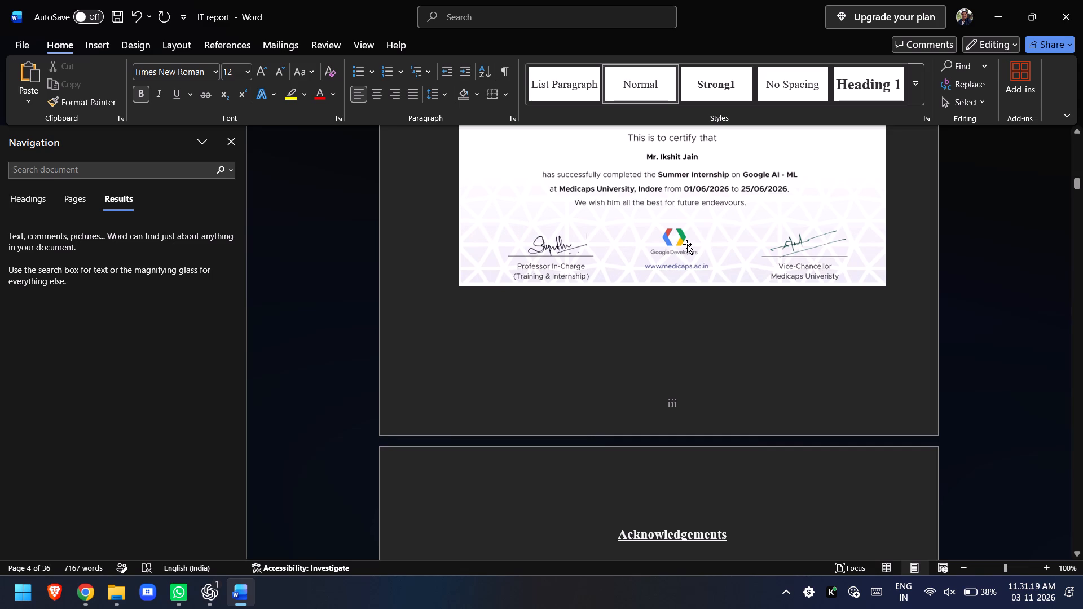
left_click(582, 344)
key("Return")
key("Return")
left_click(95, 45)
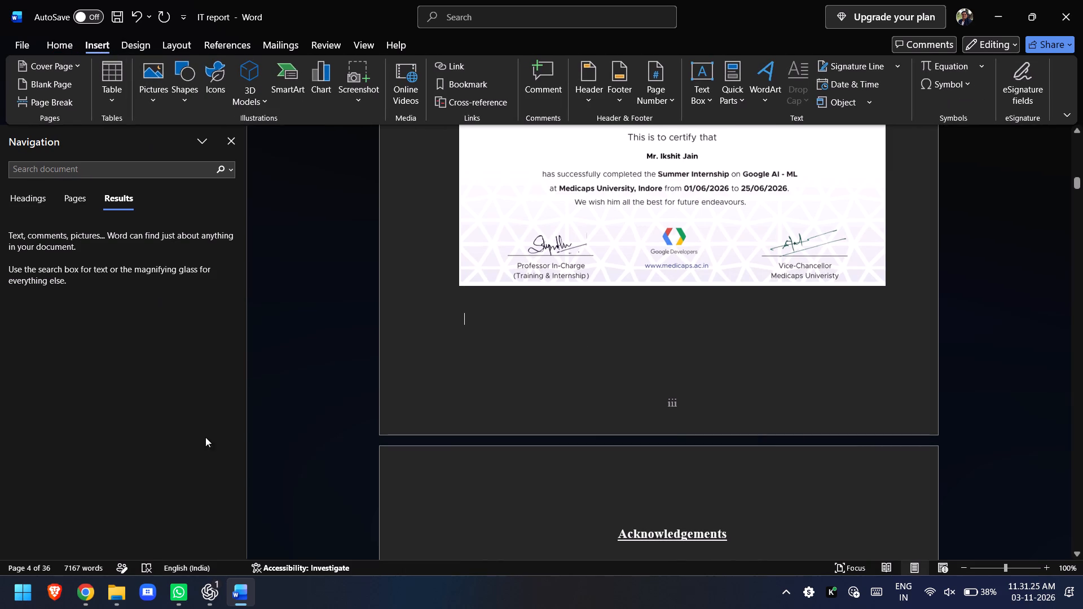
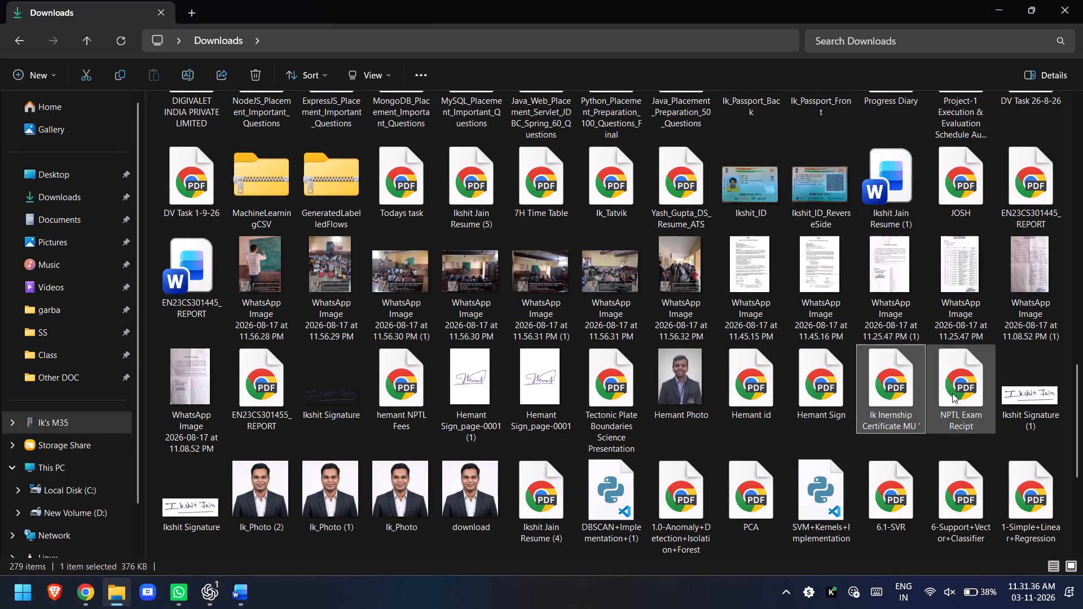
Look through Downloads for the internship certificate, checking the societal internship report PDF and the WhatsApp image from 11.45.15 PM.
scroll(539, 481, "down", 1)
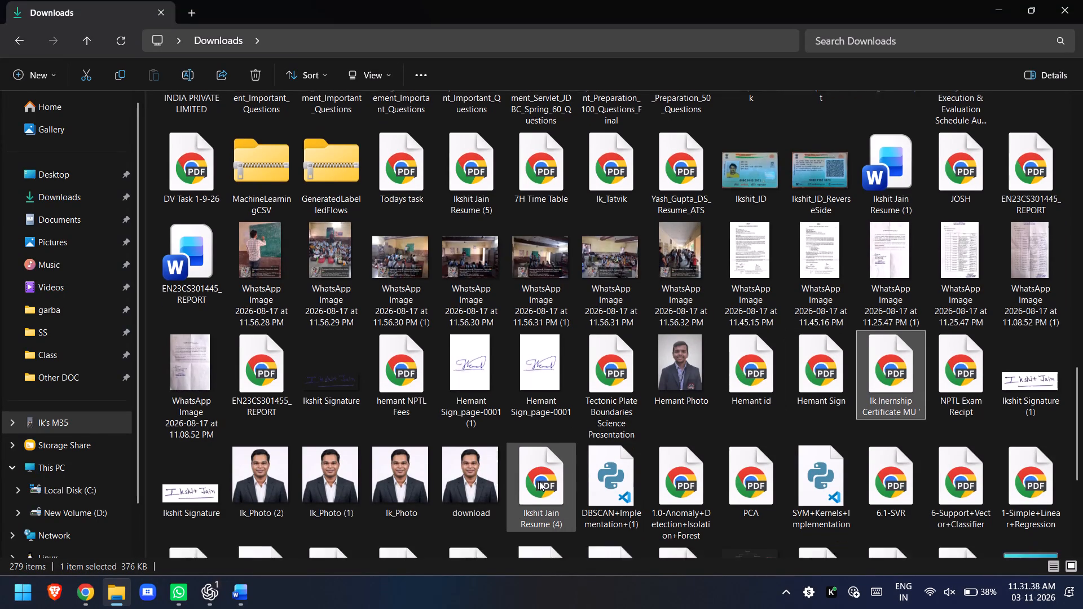
scroll(539, 481, "down", 1)
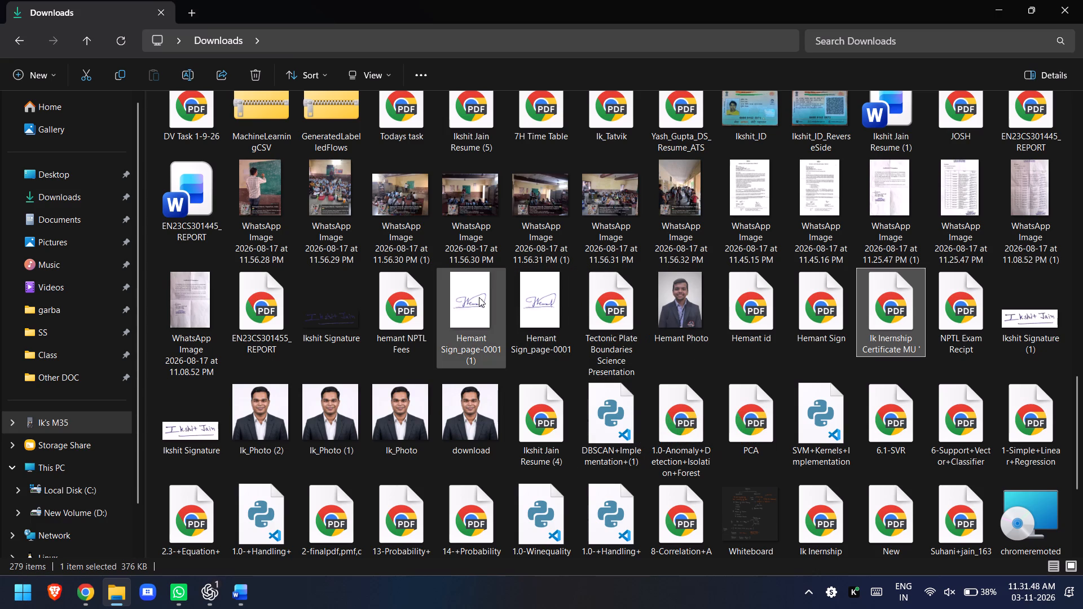
double_click(279, 281)
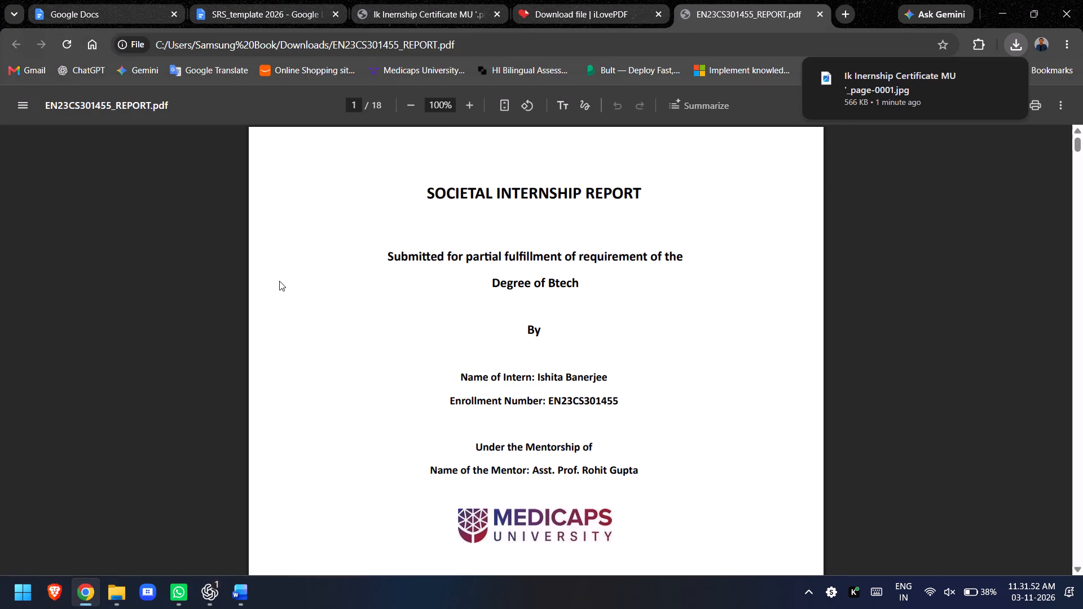
key("ctrl+w")
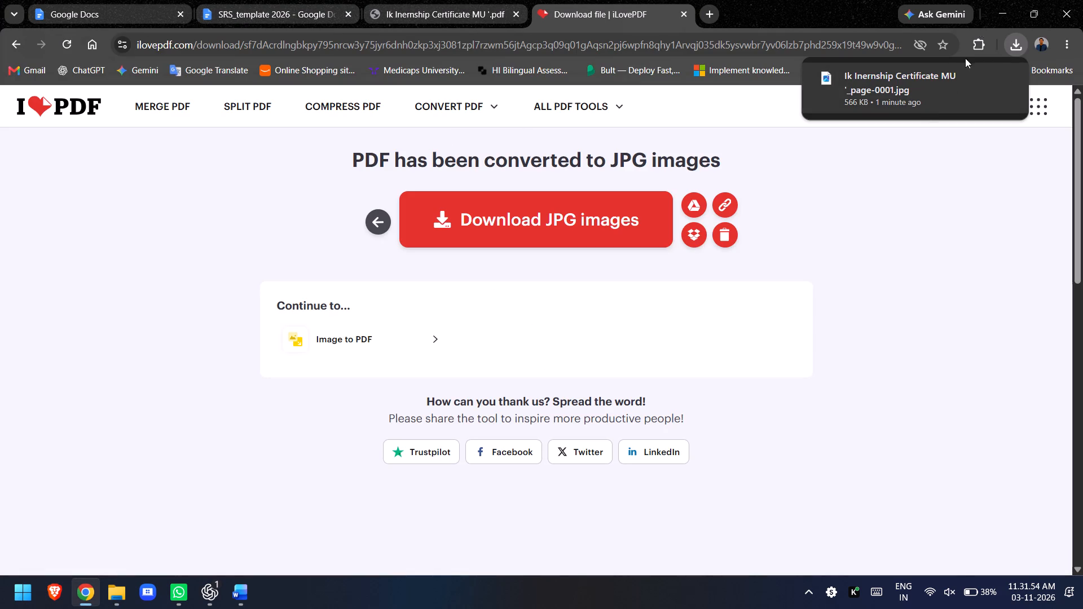
left_click(1007, 3)
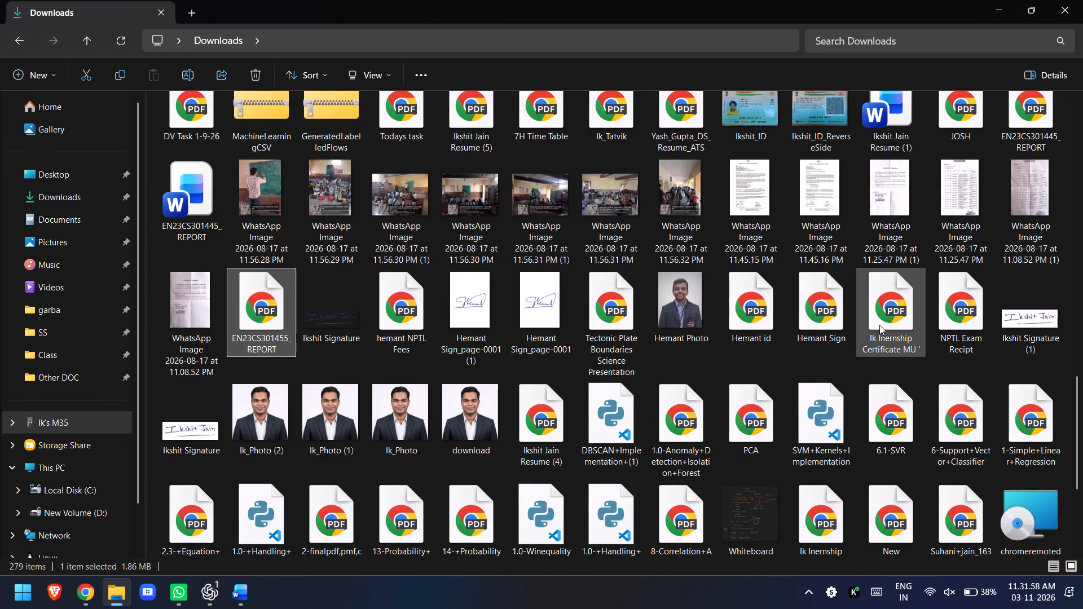
scroll(879, 325, "down", 2)
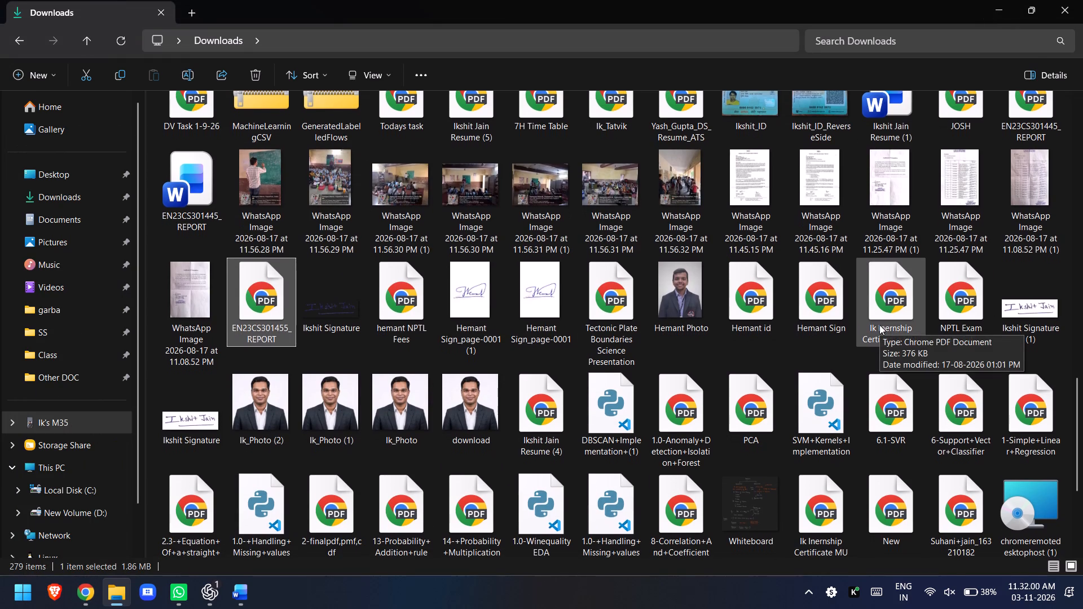
double_click(753, 200)
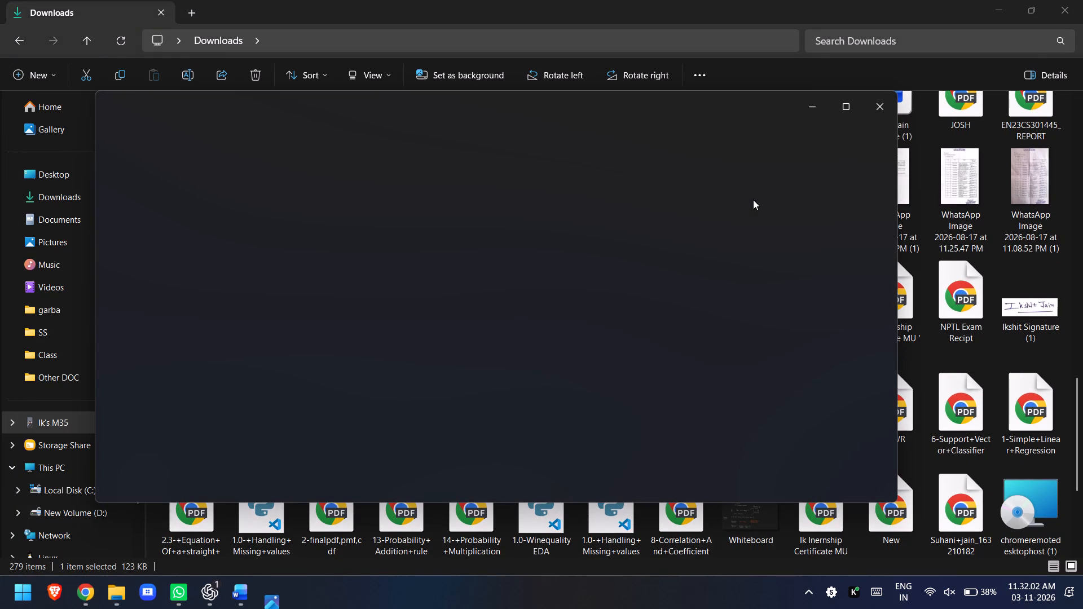
left_click(892, 102)
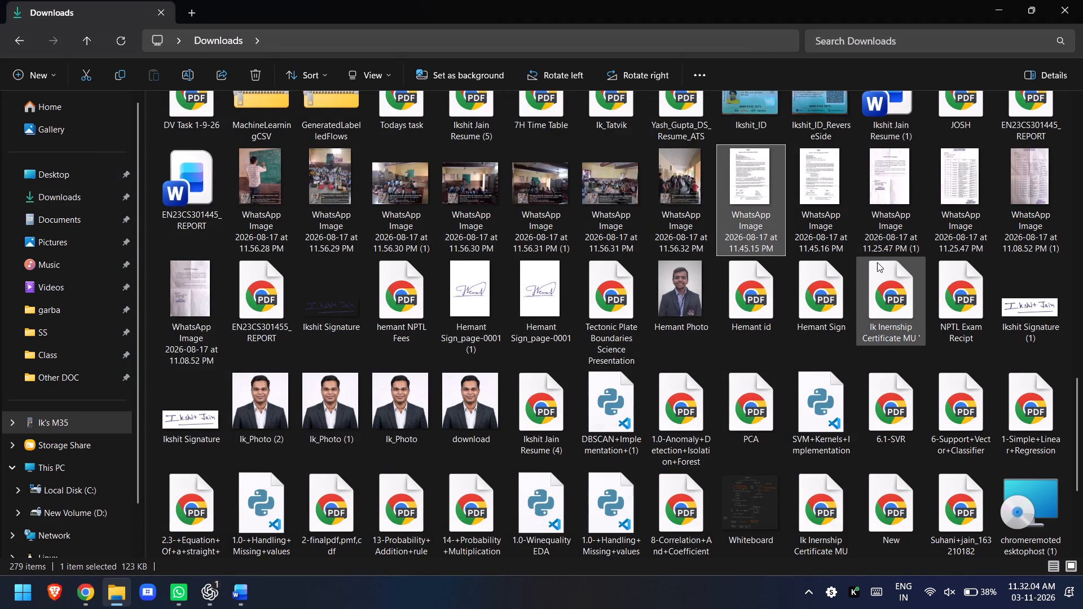
Open the AI-ML Virtual Internship PDF from Downloads and review the certificate.
scroll(877, 262, "down", 3)
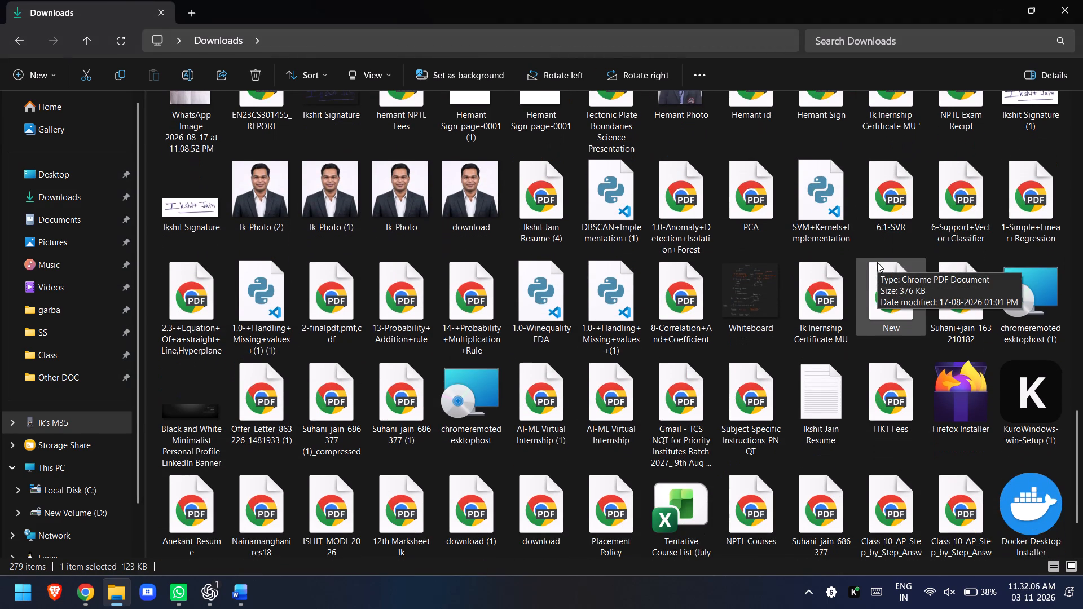
scroll(877, 262, "down", 1)
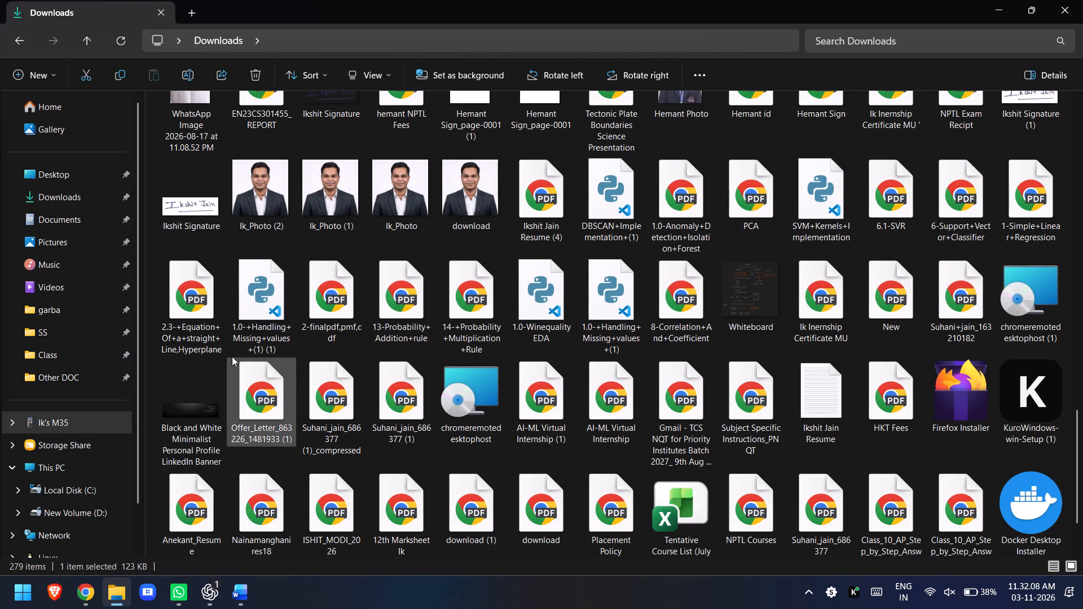
double_click(601, 409)
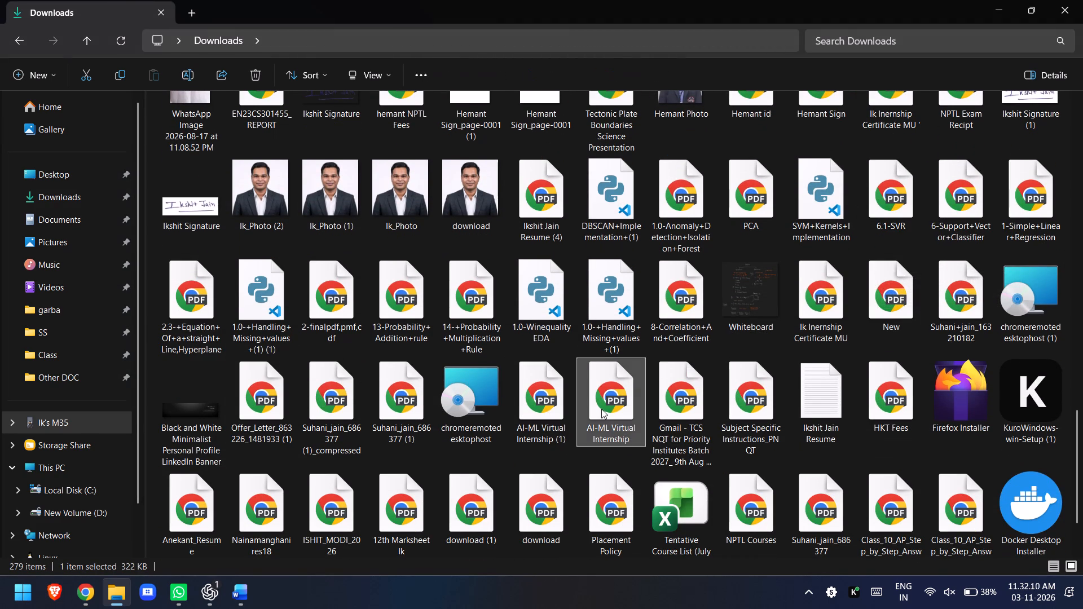
scroll(601, 409, "down", 2)
scroll(601, 409, "up", 1)
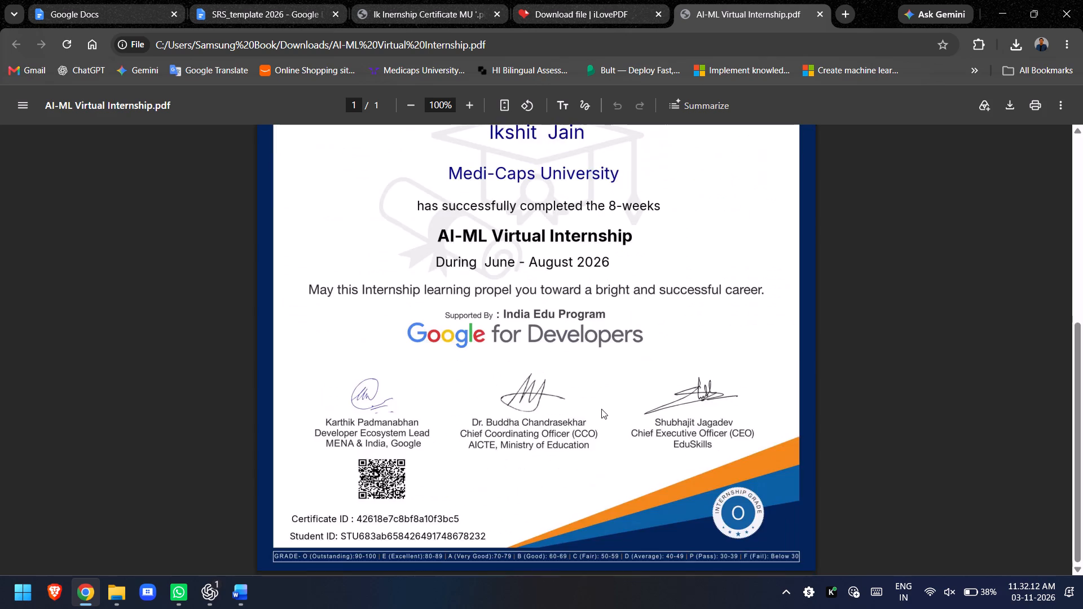
scroll(601, 409, "up", 1)
scroll(601, 409, "down", 4)
scroll(601, 409, "up", 3)
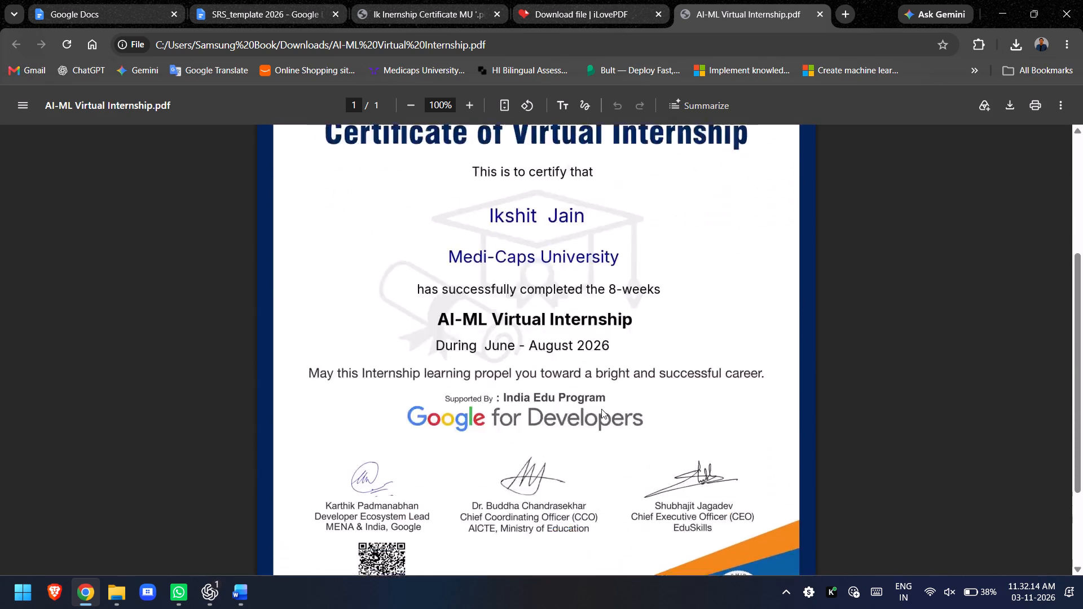
scroll(601, 409, "up", 1)
scroll(601, 409, "down", 5)
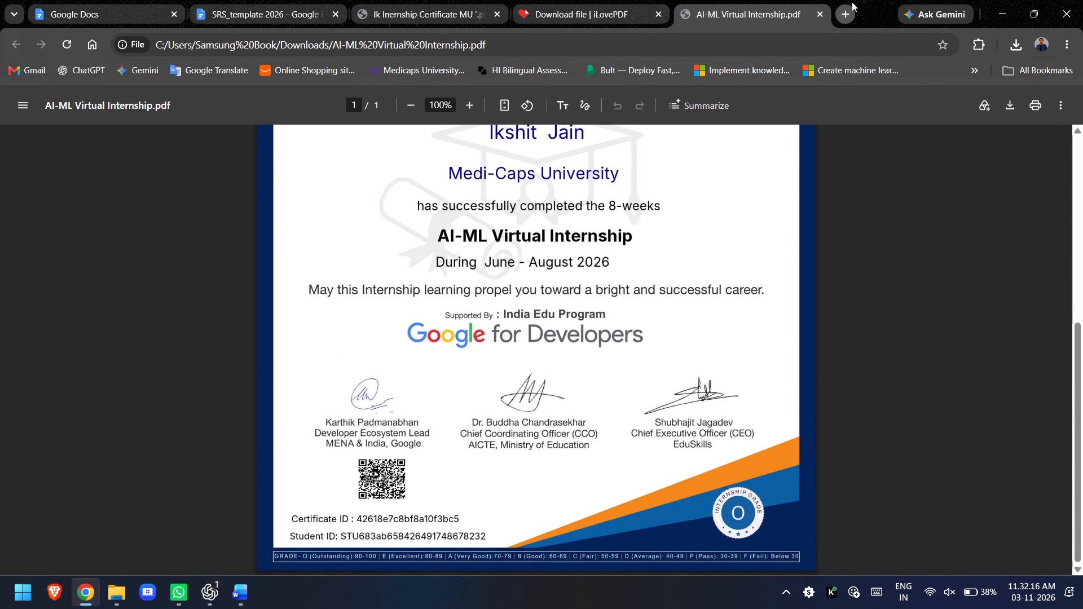
Return to iLovePDF and open its PDF to JPG converter for a new conversion.
left_click(536, 0)
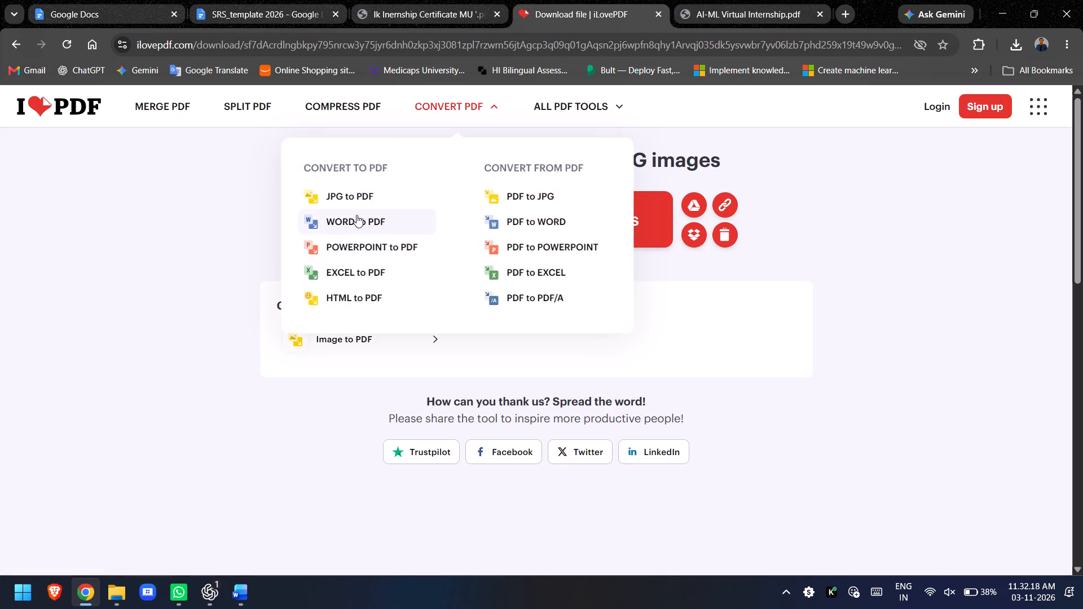
left_click(385, 220)
left_click_drag(385, 220, 536, 236)
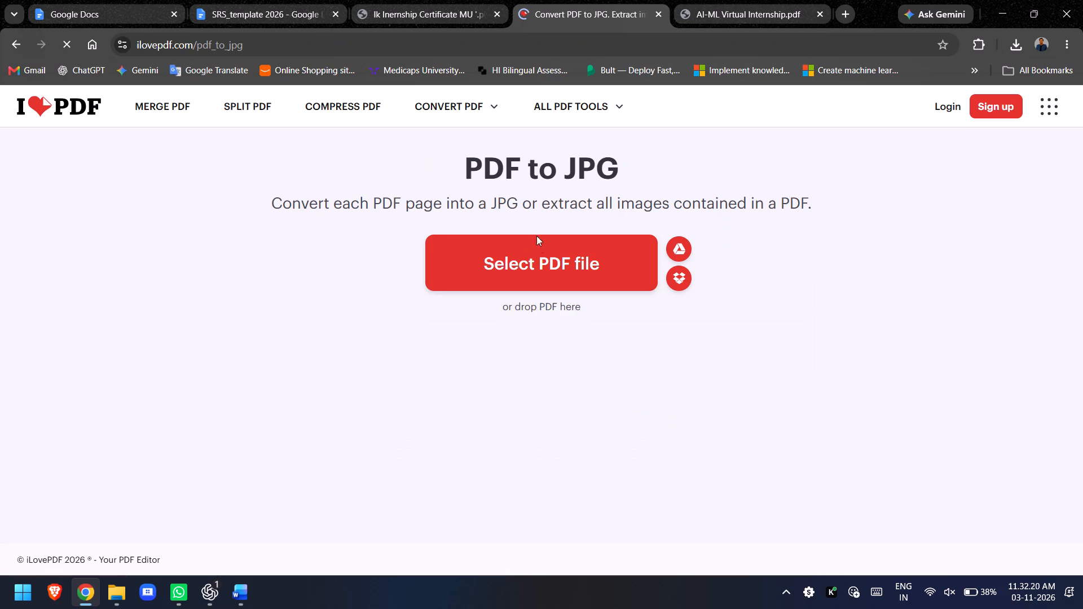
Try to move the opened AI-ML Virtual Internship PDF from its browser tab onto the PDF to JPG converter page.
left_click_drag(536, 236, 692, 0)
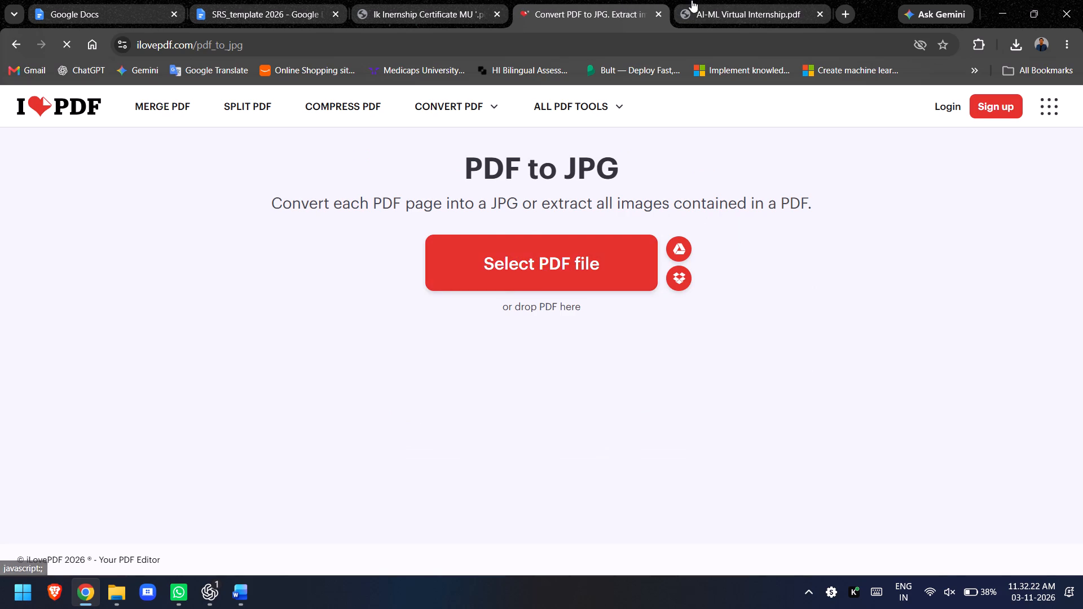
left_click_drag(692, 0, 603, 201)
left_click(603, 201)
left_click_drag(603, 201, 734, 0)
left_click(734, 0)
left_click_drag(734, 0, 595, 228)
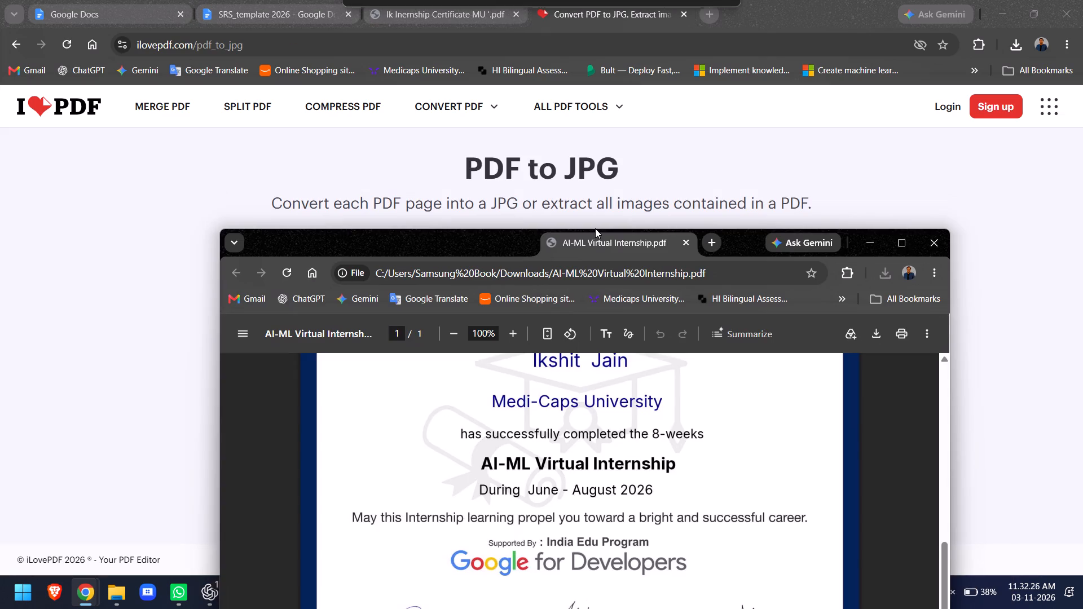
Merge the separate AI-ML Virtual Internship.pdf window into the main browser window as a tab.
left_click_drag(595, 228, 649, 40)
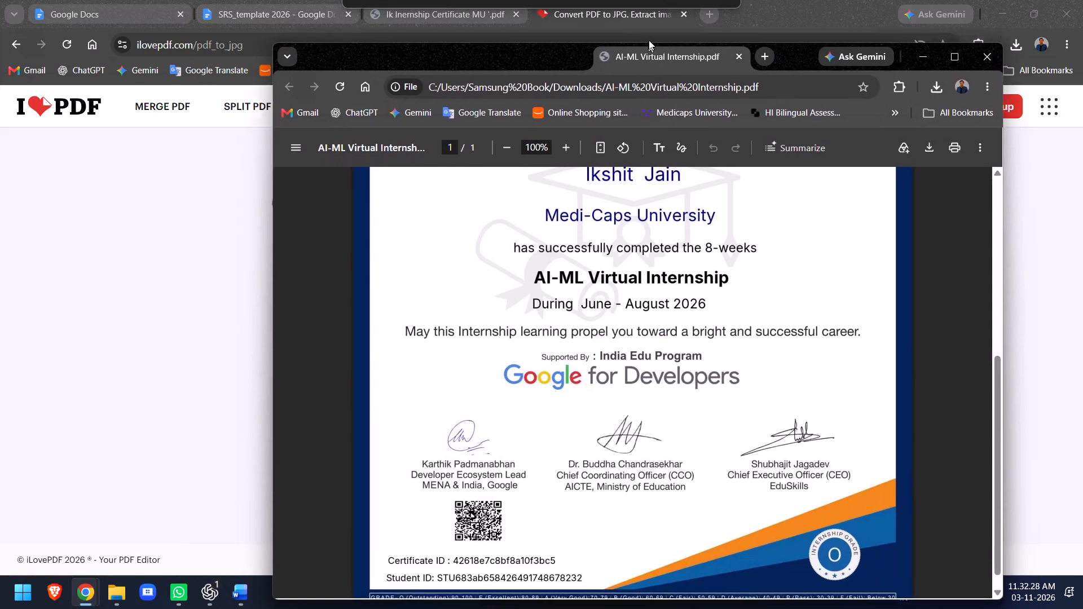
left_click_drag(649, 40, 649, 9)
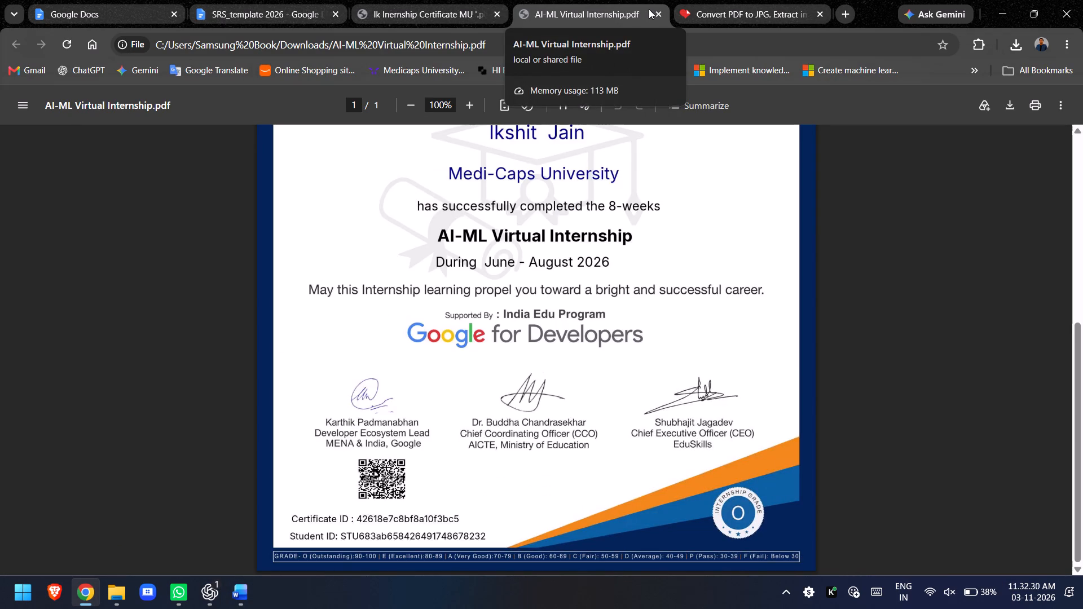
left_click(649, 9)
Load AI-ML Virtual Internship.pdf from Downloads into the iLovePDF PDF to JPG converter.
left_click(739, 3)
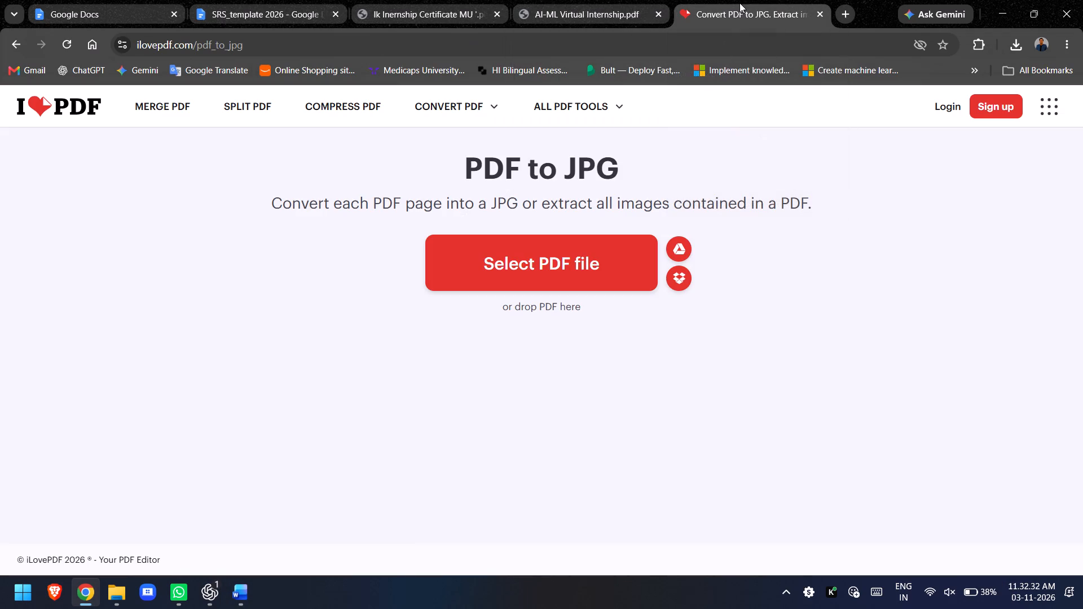
left_click(569, 276)
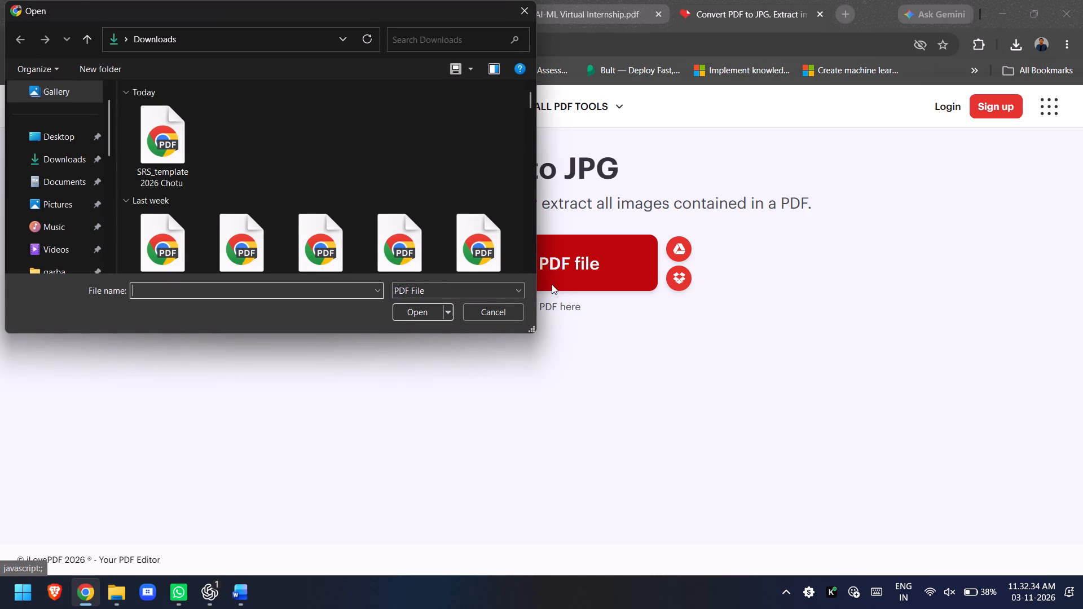
type("ai")
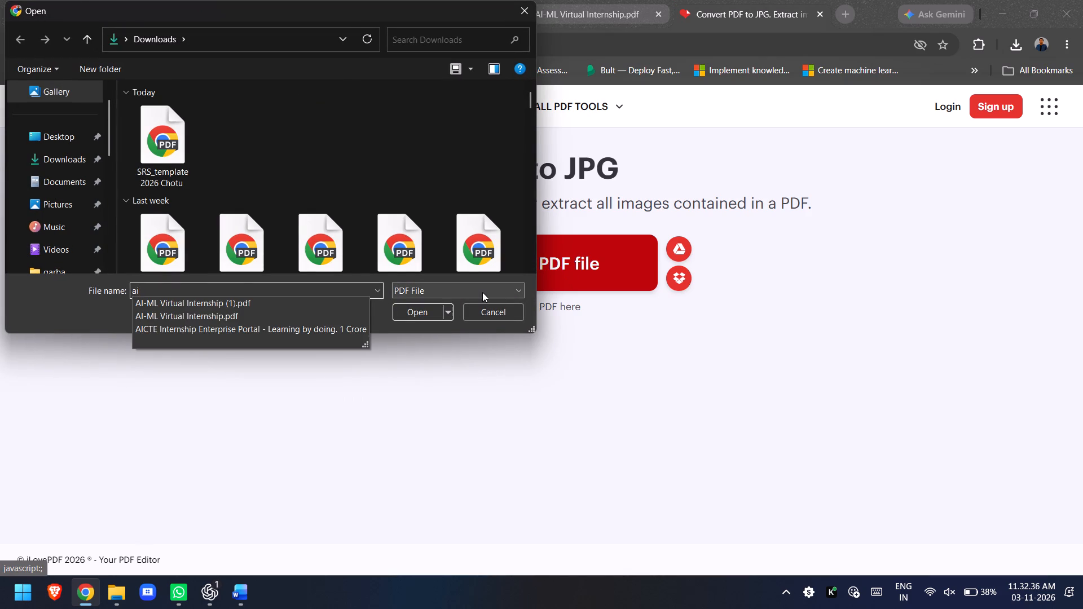
key("Down")
key("Down")
key("Return")
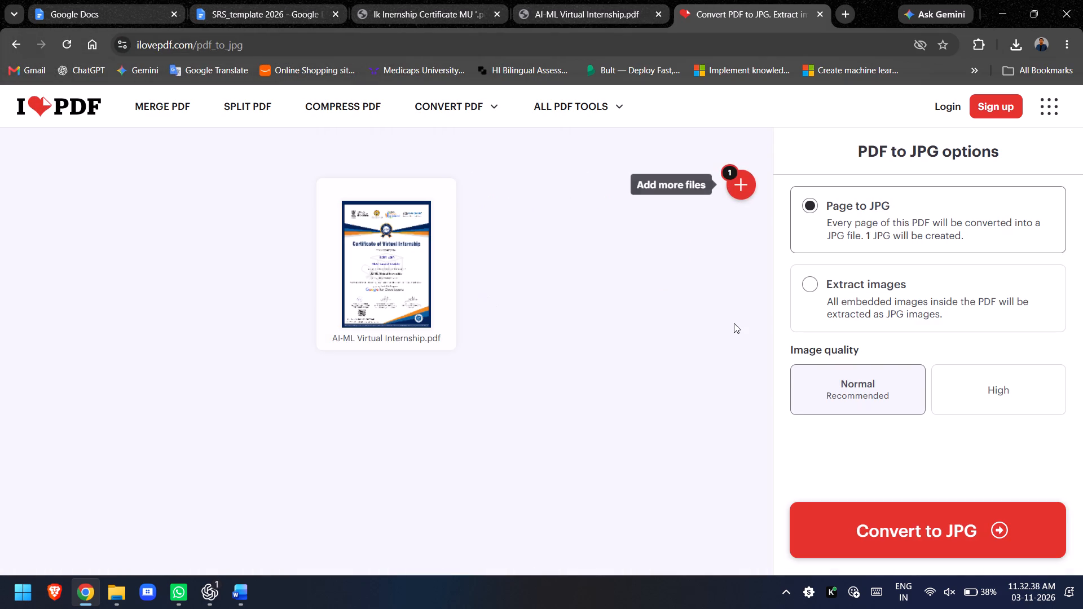
Convert the AI-ML Virtual Internship certificate to JPG with Page to JPG at Normal quality and download the image.
left_click(913, 542)
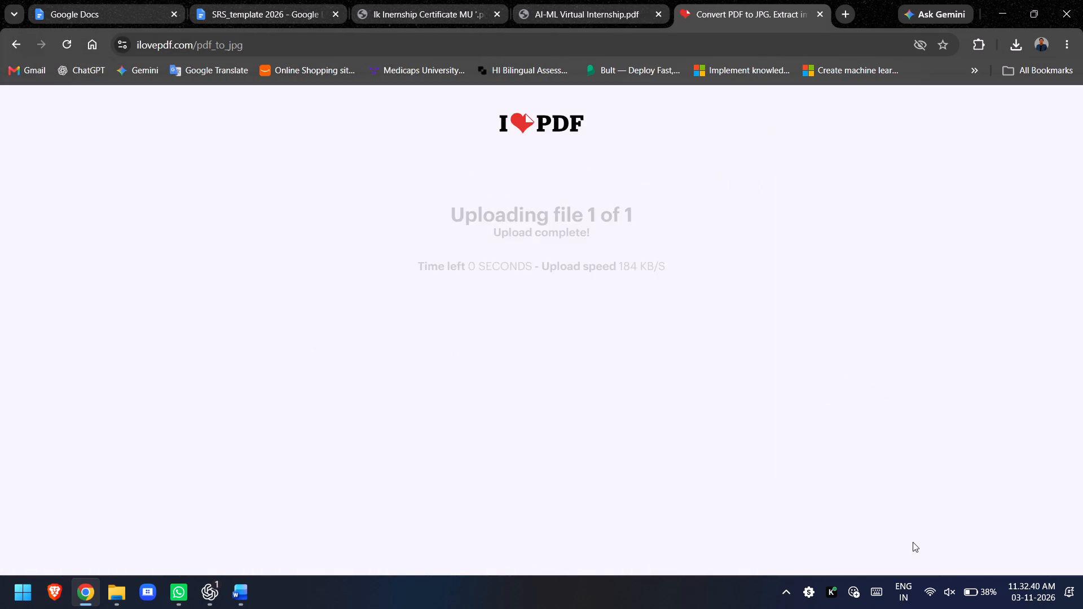
left_click(565, 0)
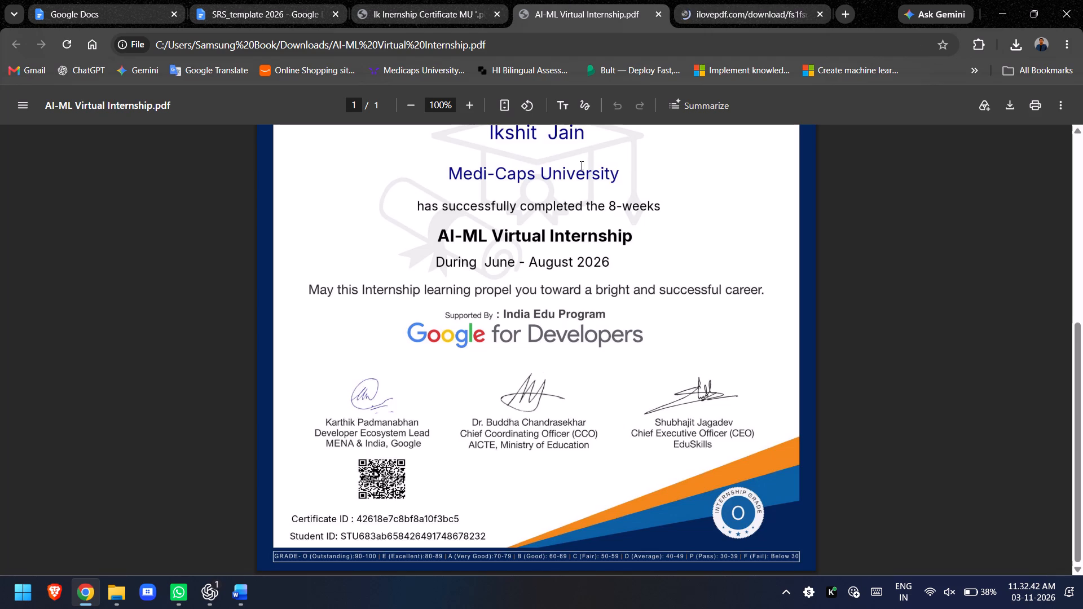
scroll(602, 290, "up", 4)
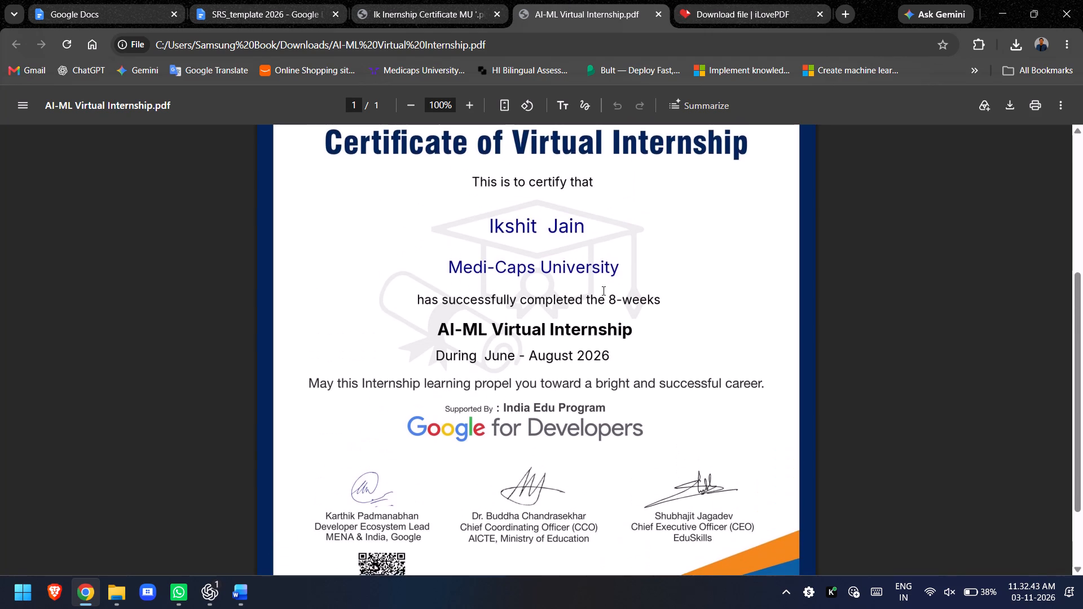
scroll(602, 290, "up", 3)
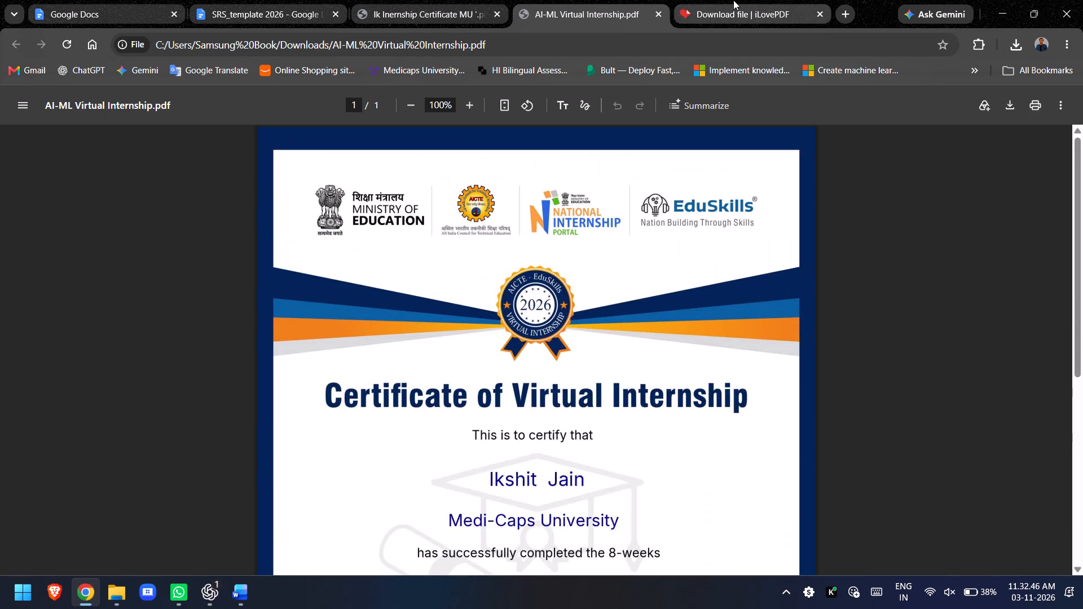
left_click(733, 0)
left_click(570, 211)
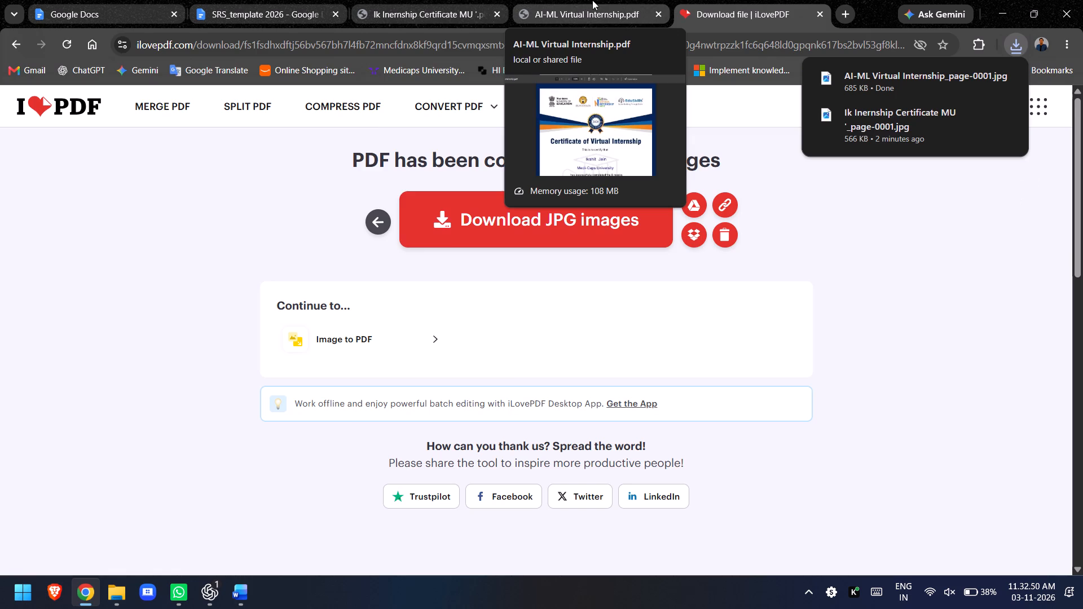
Switch to the IT report in Word and insert the AI-ML Virtual Internship certificate JPG after the Summer Internship certificate.
left_click(434, 0)
left_click(279, 0)
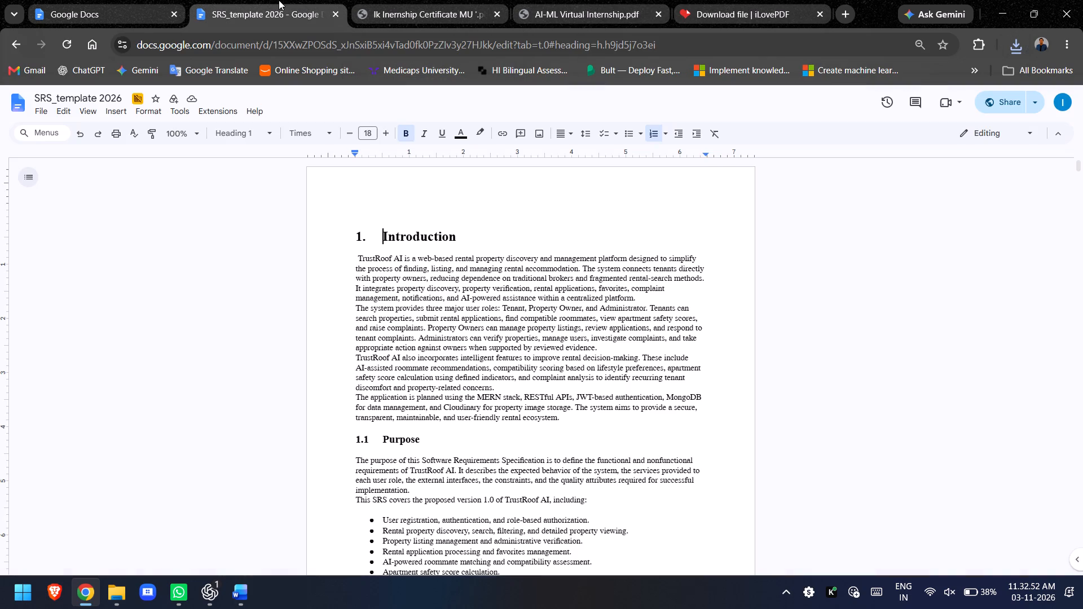
key("alt+Tab")
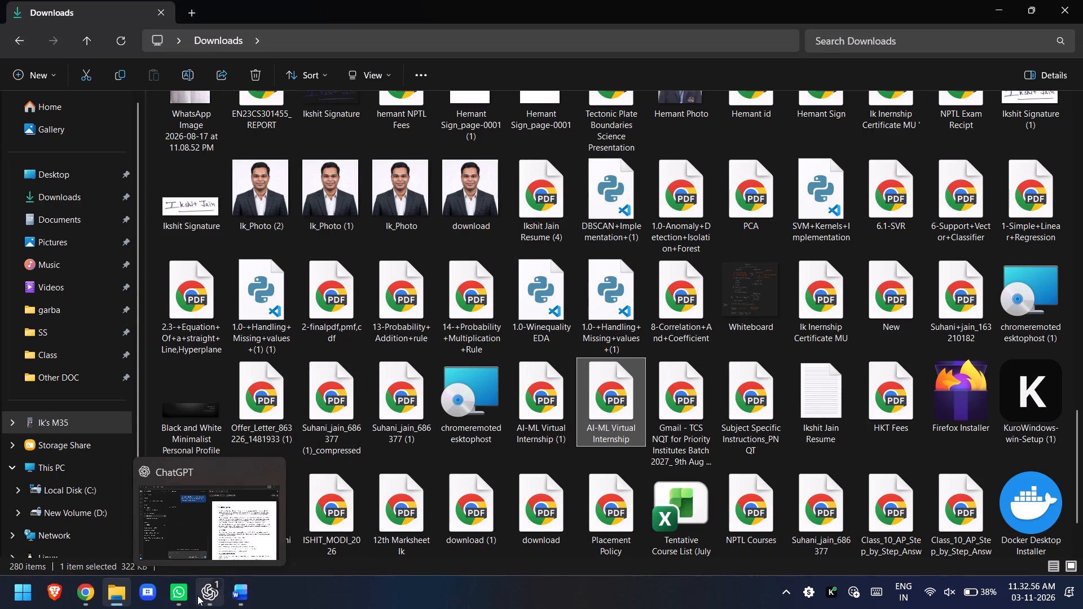
left_click(234, 604)
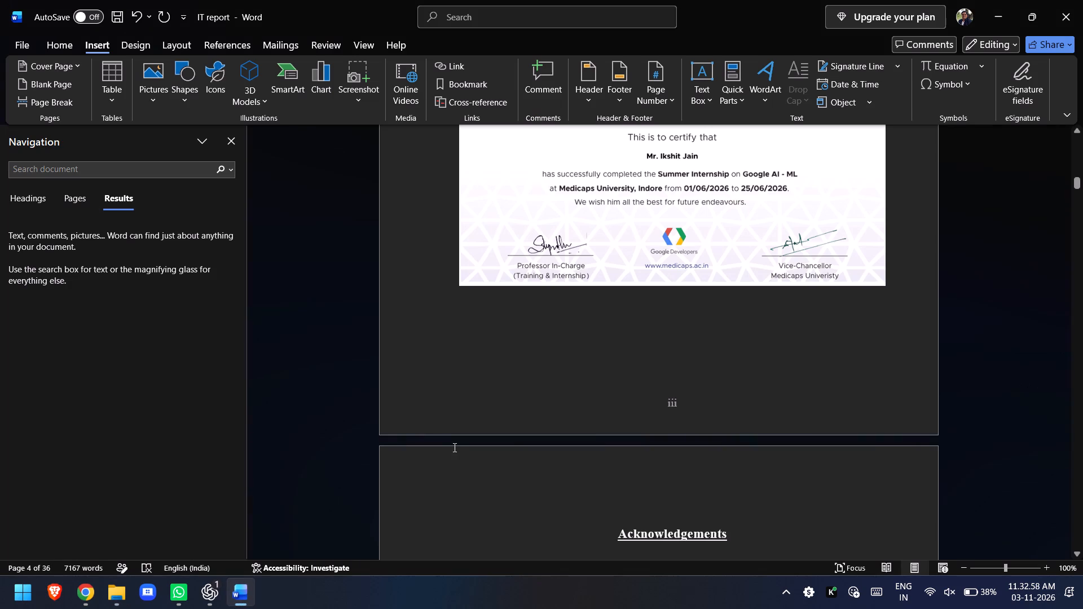
scroll(454, 447, "down", 1)
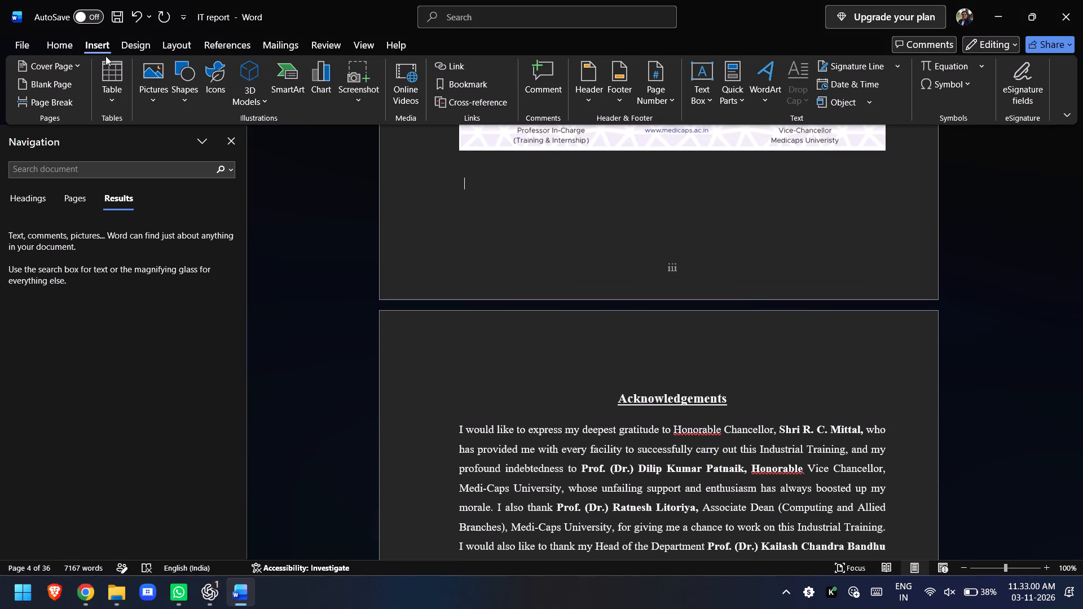
left_click(95, 42)
left_click(142, 76)
left_click(179, 143)
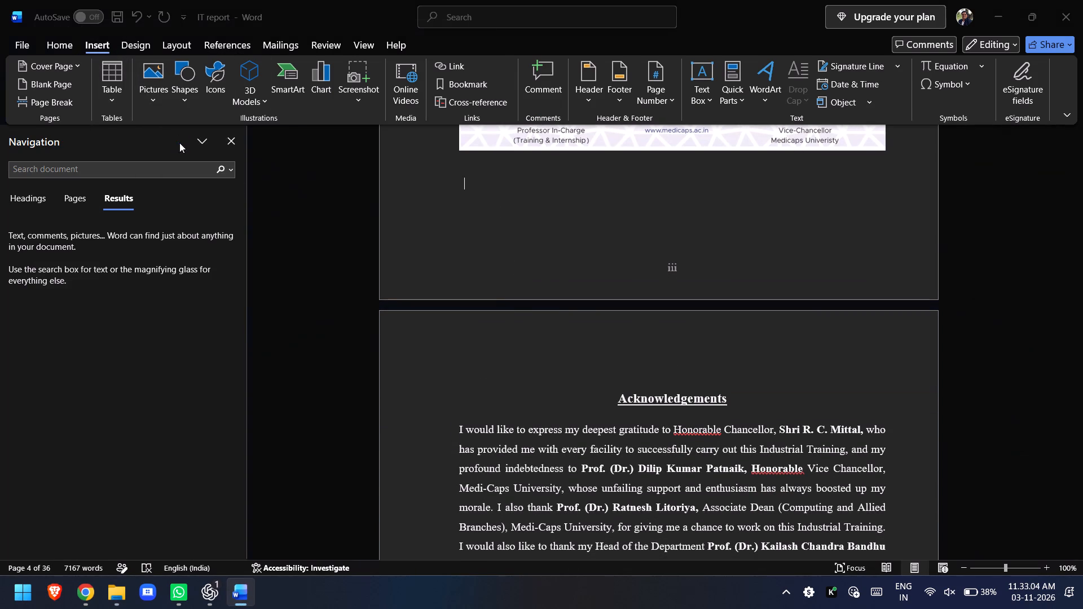
left_click(157, 157)
key("Return")
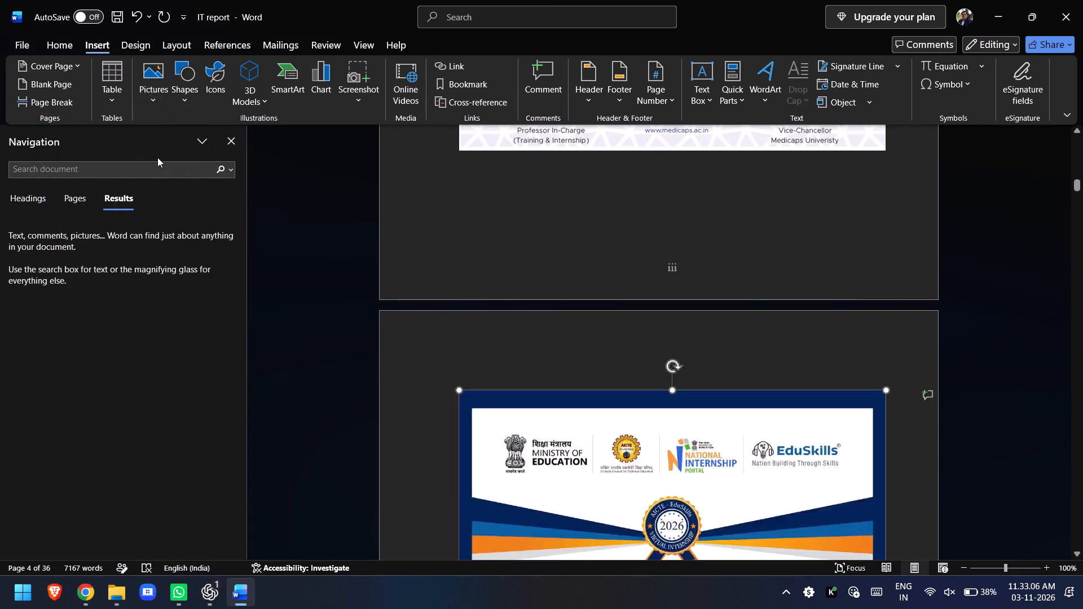
scroll(582, 335, "down", 3)
scroll(582, 335, "up", 1)
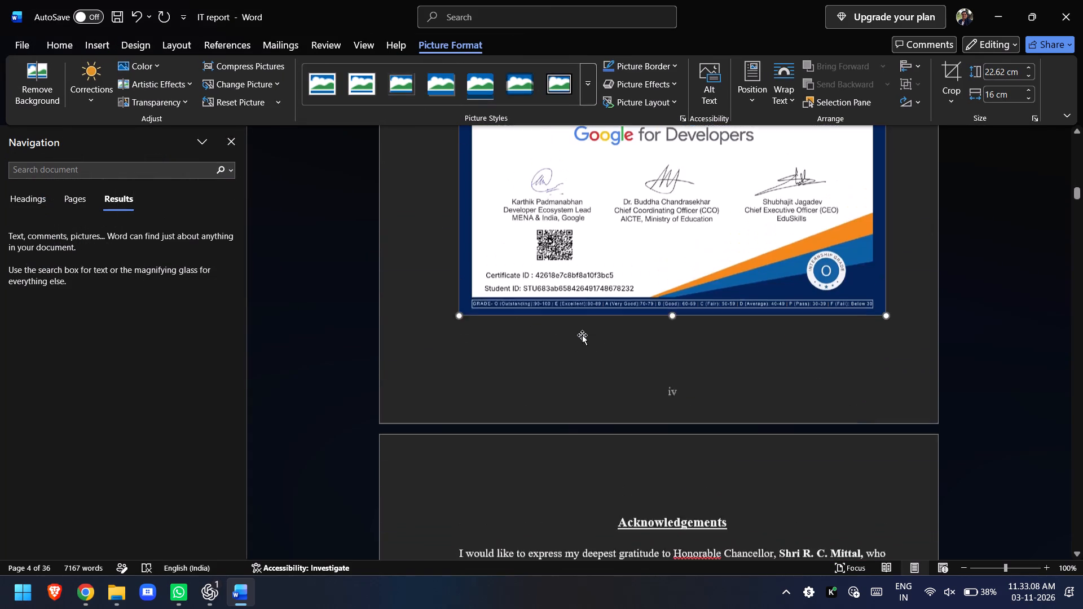
left_click(1003, 322)
Review the IT report's certificate pages, Acknowledgements, table of contents and following chapters for layout.
scroll(1003, 322, "up", 1)
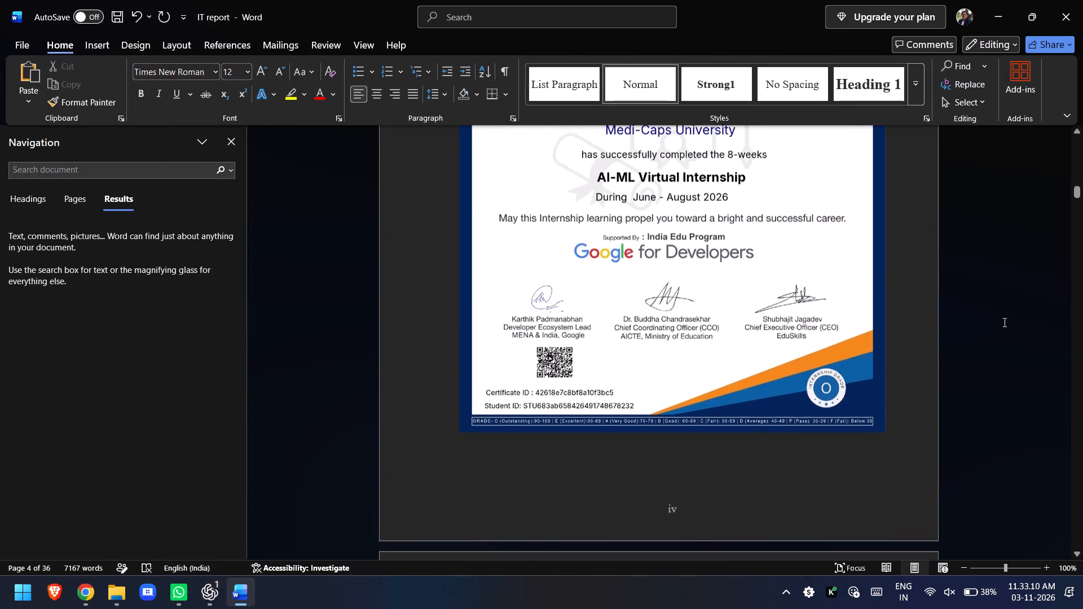
scroll(1003, 322, "up", 3)
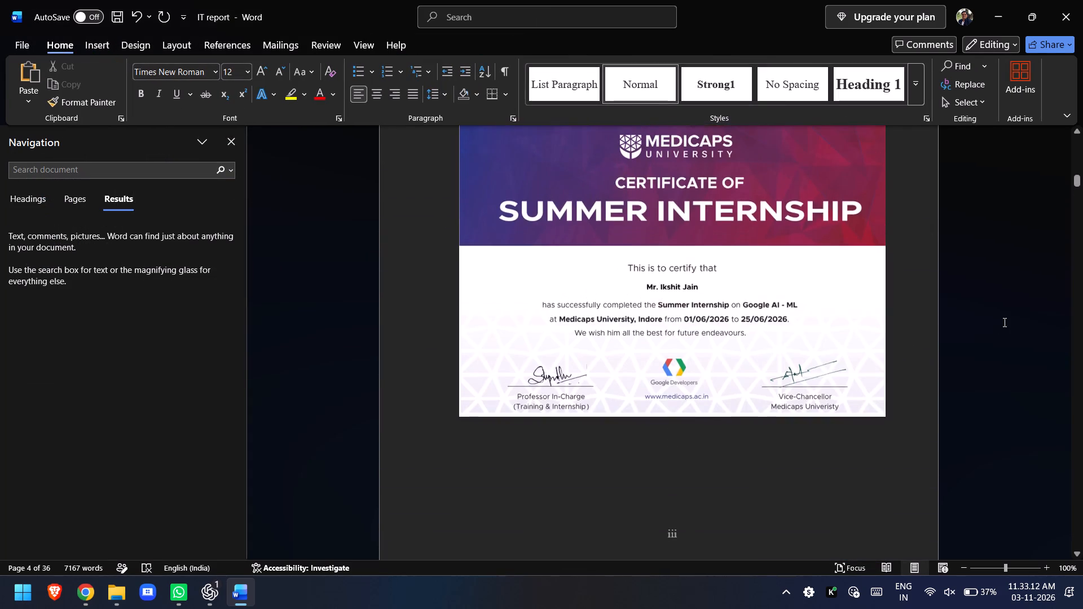
scroll(1003, 322, "up", 1)
scroll(1003, 322, "down", 3)
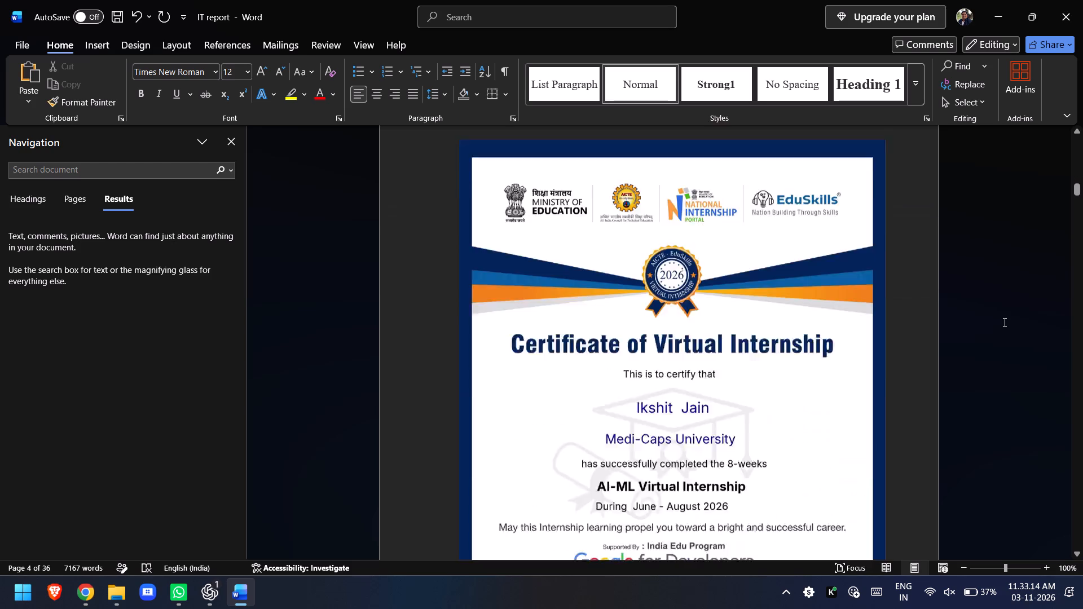
scroll(1003, 322, "down", 4)
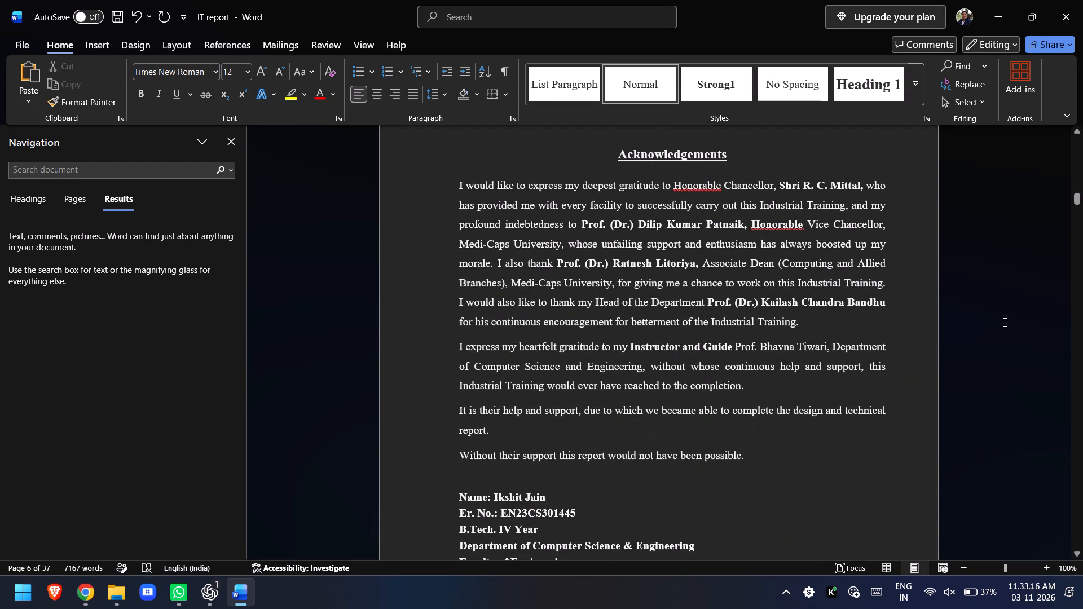
scroll(1003, 322, "down", 4)
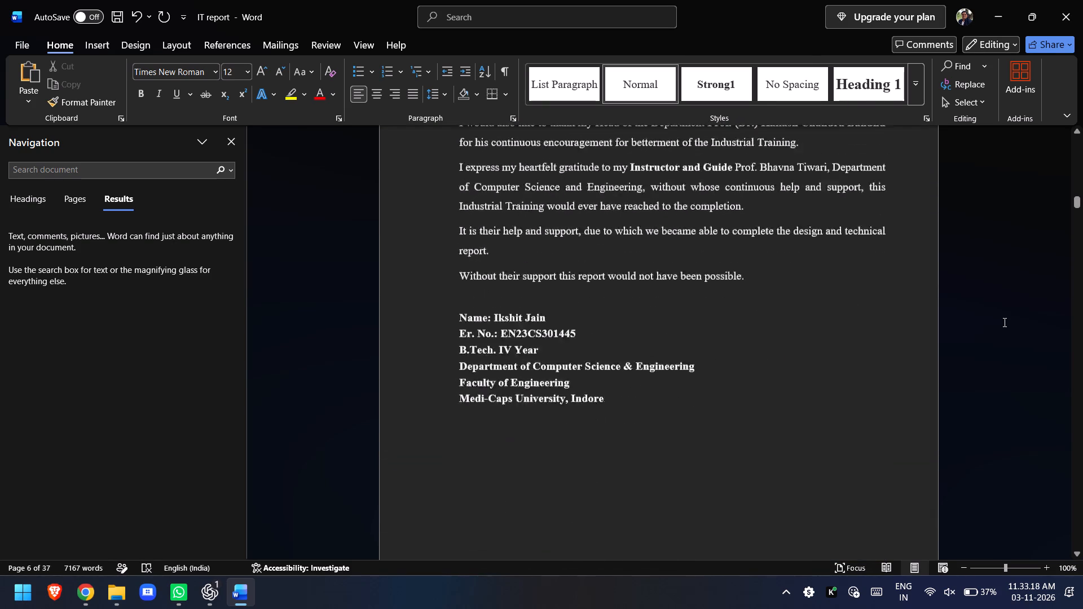
scroll(1003, 322, "down", 10)
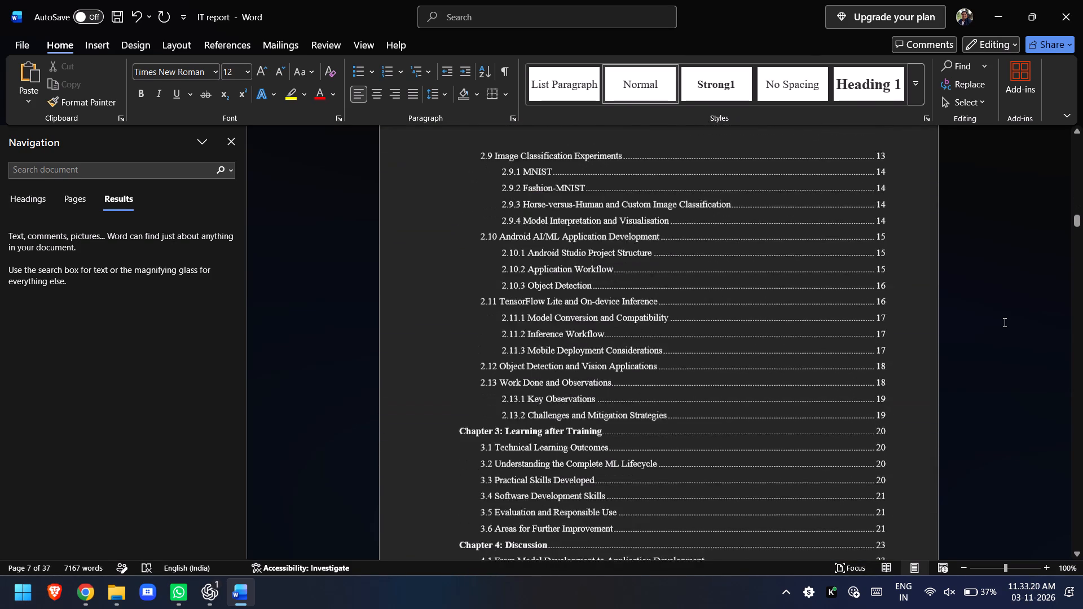
scroll(1003, 322, "down", 7)
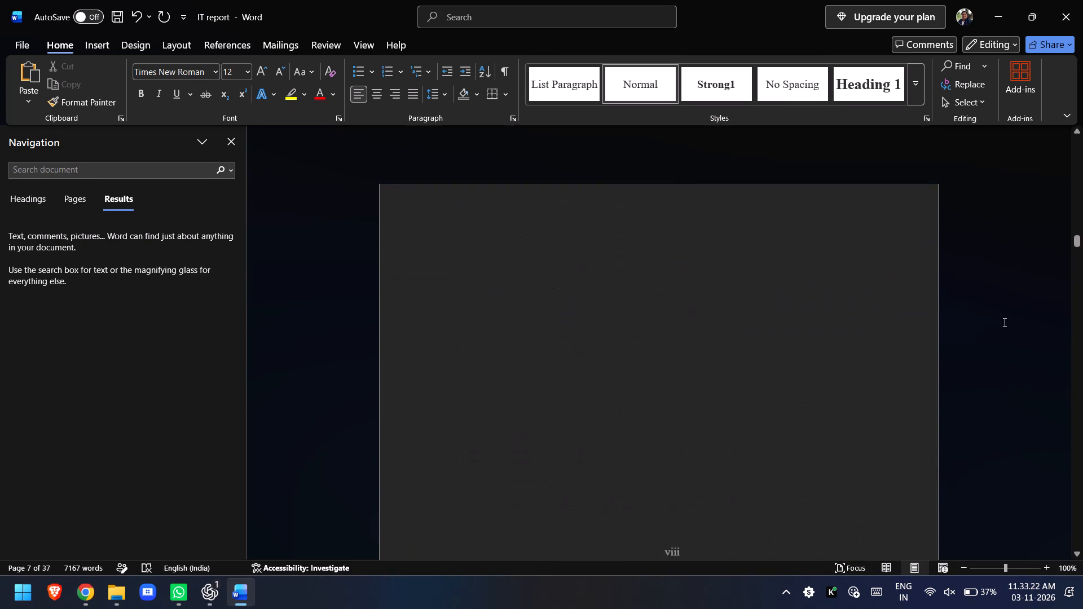
scroll(1003, 322, "down", 1)
scroll(1003, 322, "down", 20)
scroll(1003, 322, "down", 3)
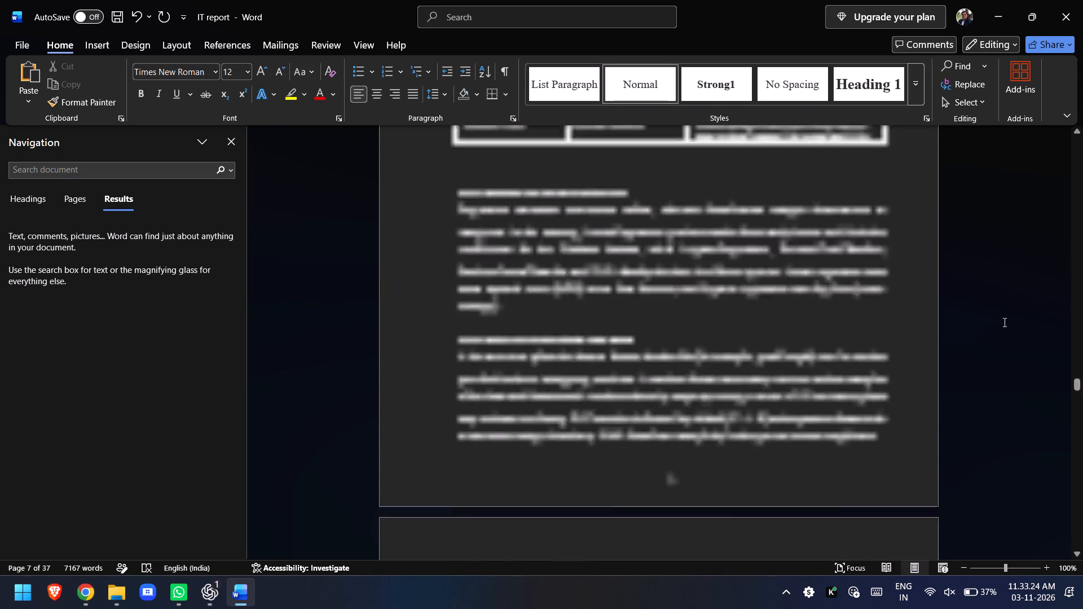
scroll(1003, 322, "down", 7)
scroll(1003, 322, "up", 20)
scroll(1003, 322, "up", 11)
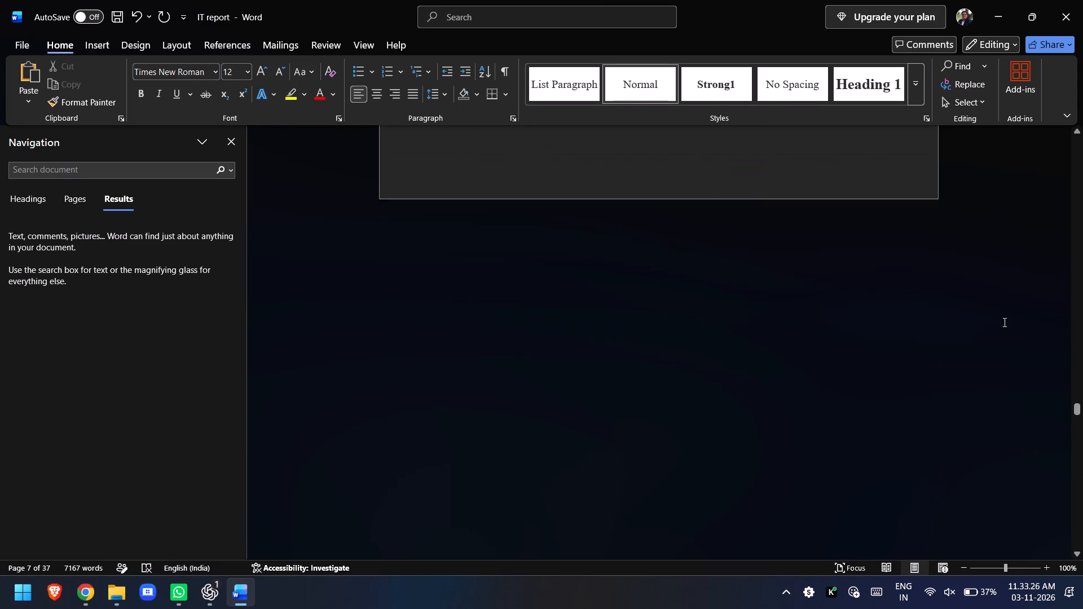
scroll(1003, 322, "up", 14)
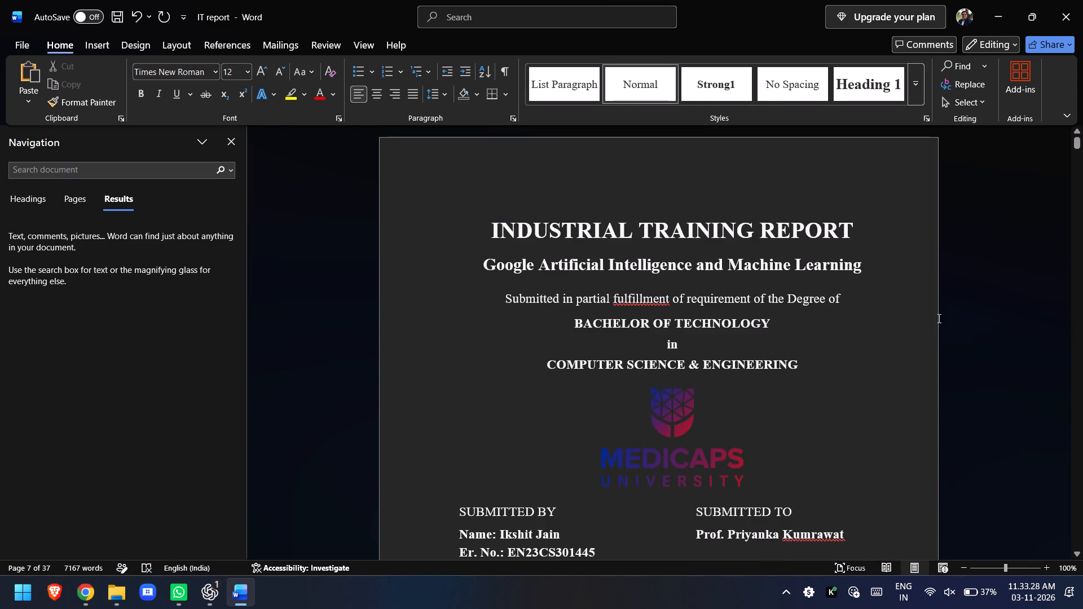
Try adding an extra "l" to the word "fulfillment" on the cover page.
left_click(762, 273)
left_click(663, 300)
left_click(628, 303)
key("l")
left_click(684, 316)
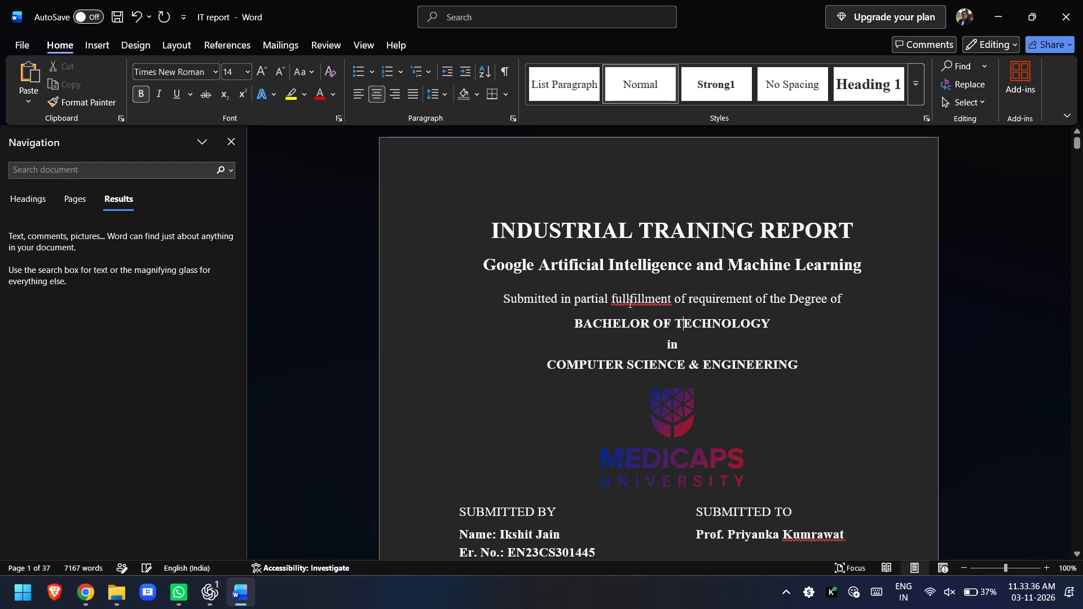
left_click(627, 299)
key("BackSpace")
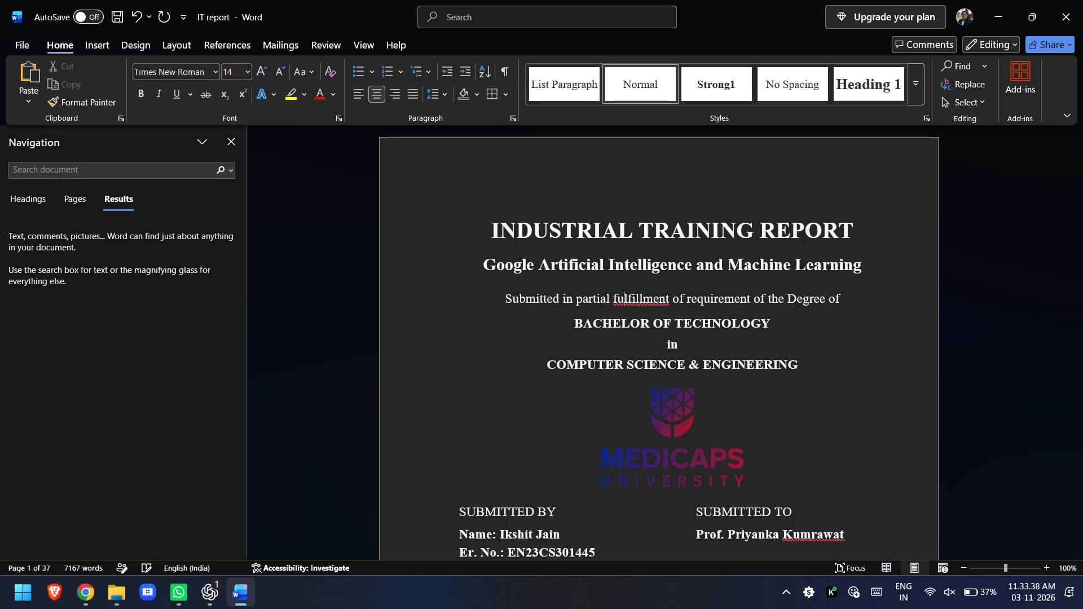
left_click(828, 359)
Replace the professor's name under SUBMITTED TO on the cover page, keeping "Prof." and entering the first name Shilpa.
scroll(813, 421, "down", 2)
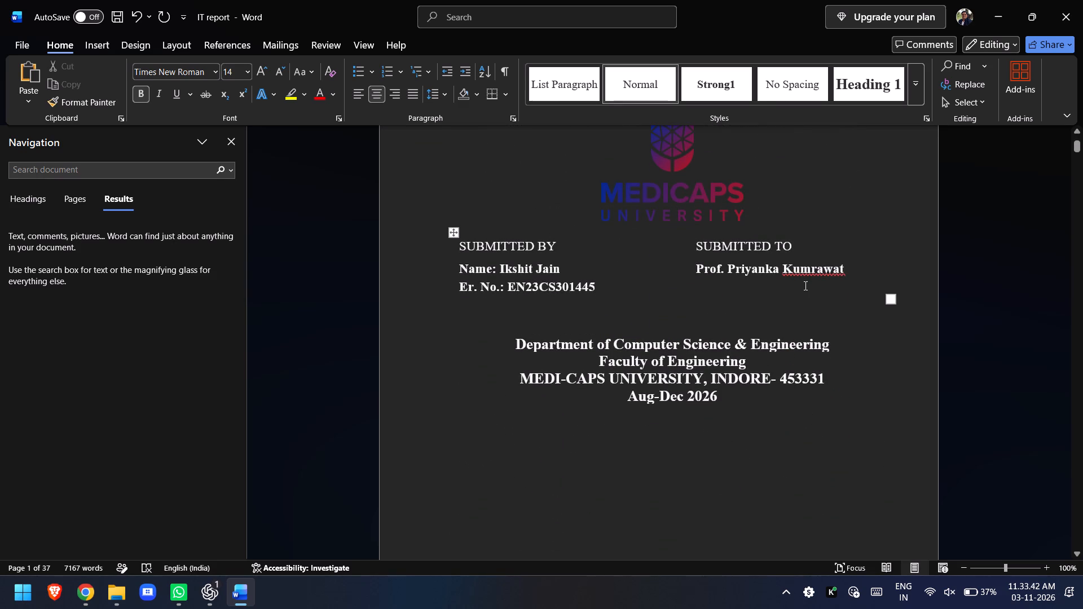
left_click(866, 264)
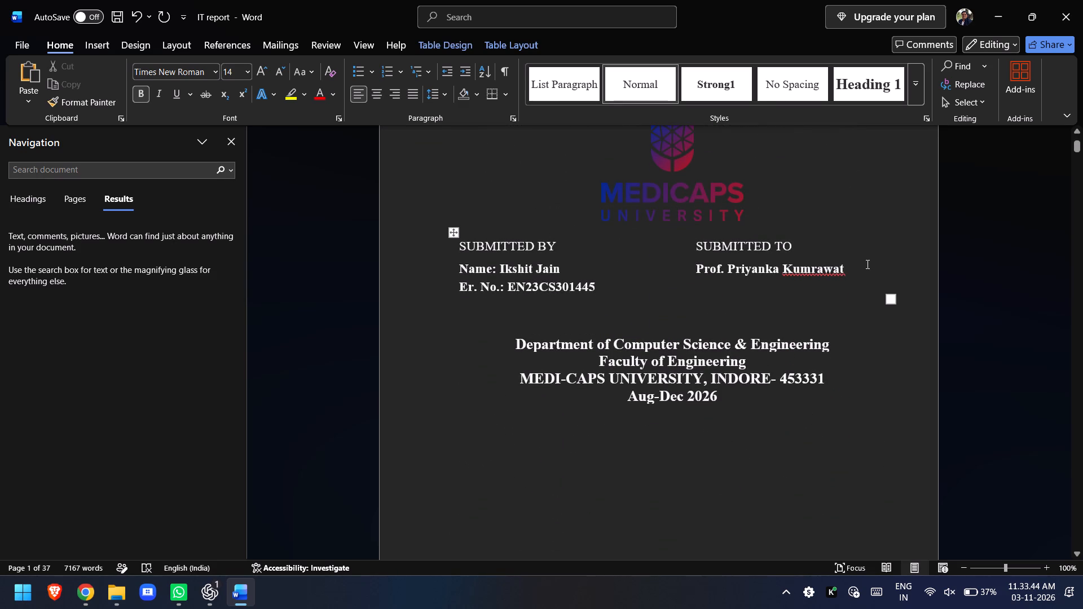
key("BackSpace")
key("BackSpace")
key("BackSpace")
key("BackSpace")
key("BackSpace")
key("BackSpace")
key("BackSpace")
key("BackSpace")
key("BackSpace")
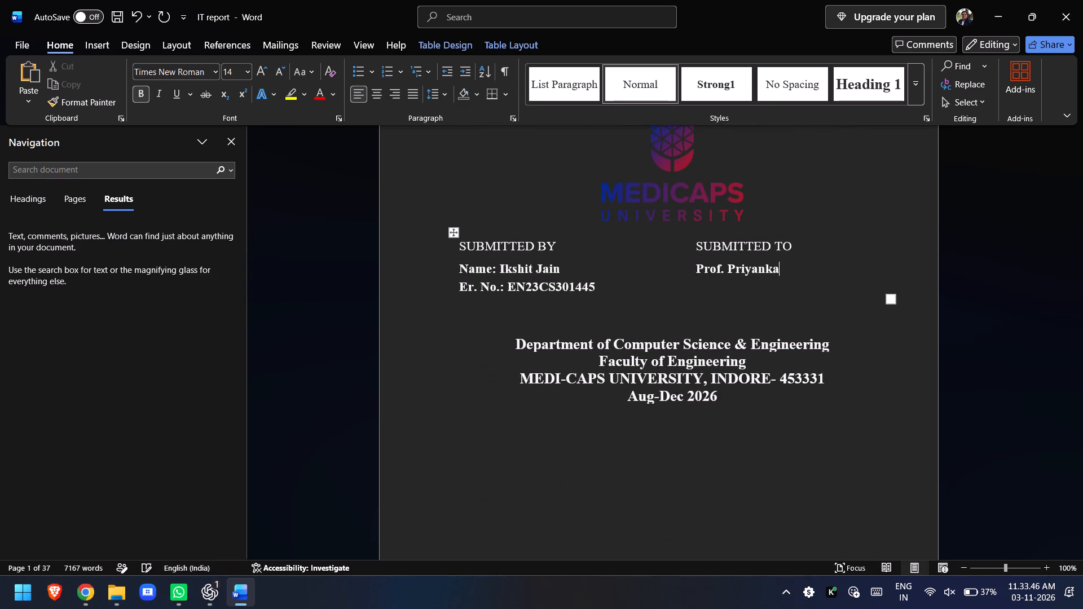
key("BackSpace")
key("BackSpace")
key("BackSpace")
key("BackSpace")
key("BackSpace")
key("BackSpace")
key("BackSpace")
key("BackSpace")
type("Ship")
key("BackSpace")
type("lp")
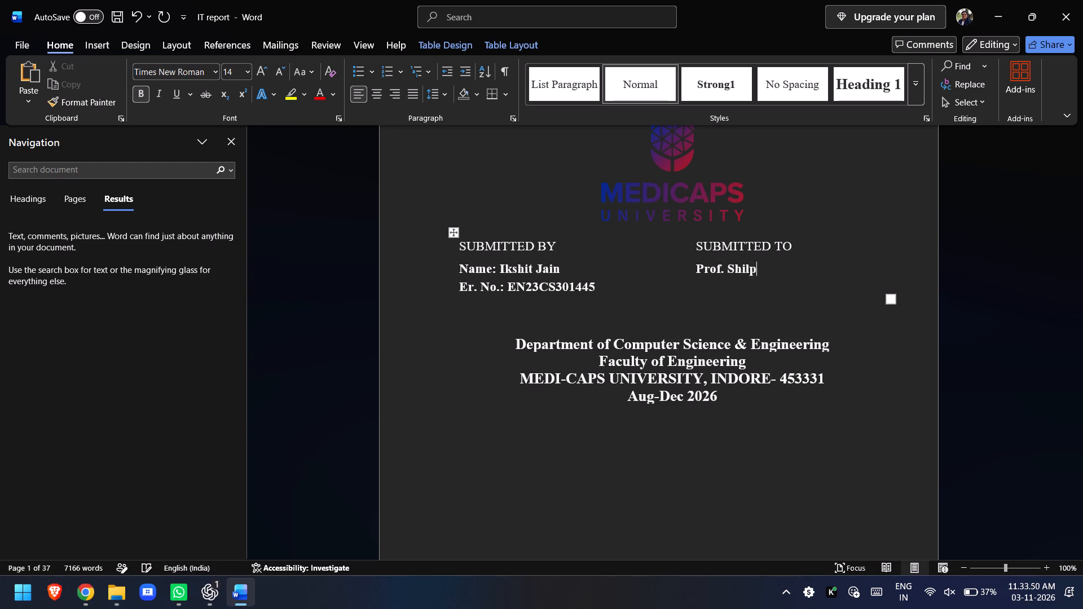
key("BackSpace")
type("ap")
key("BackSpace")
key("BackSpace")
type("ap")
key("BackSpace")
key("BackSpace")
type("pa")
key("space")
key("BackSpace")
key("space")
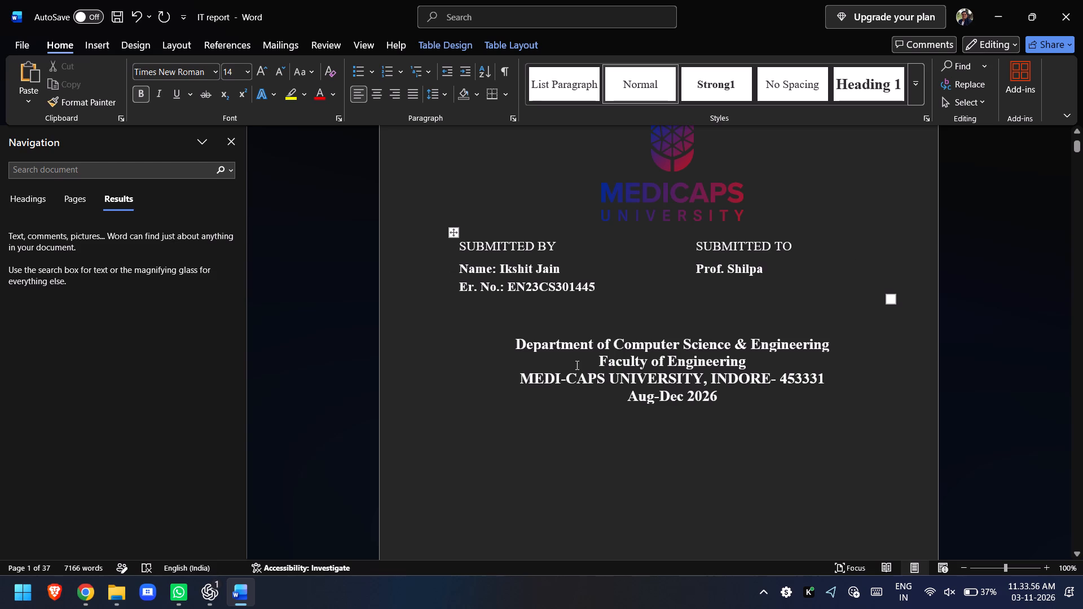
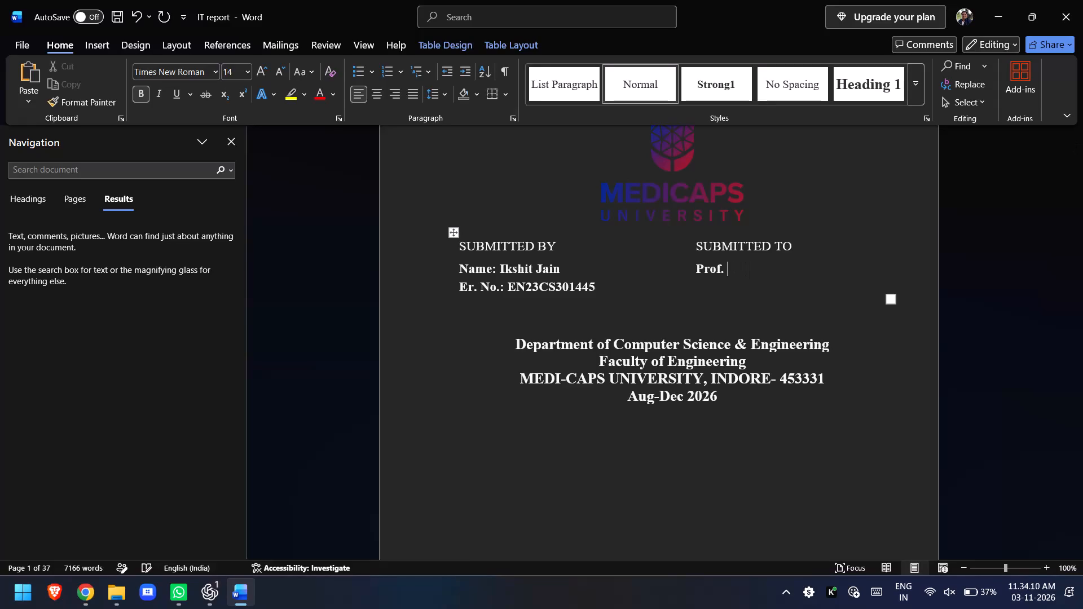
Paste the professor's titled name under SUBMITTED TO on the cover page and remove the duplicate "Prof." in front of it.
key("ctrl+v")
left_click(726, 271)
key("BackSpace")
key("BackSpace")
key("BackSpace")
key("BackSpace")
key("BackSpace")
key("BackSpace")
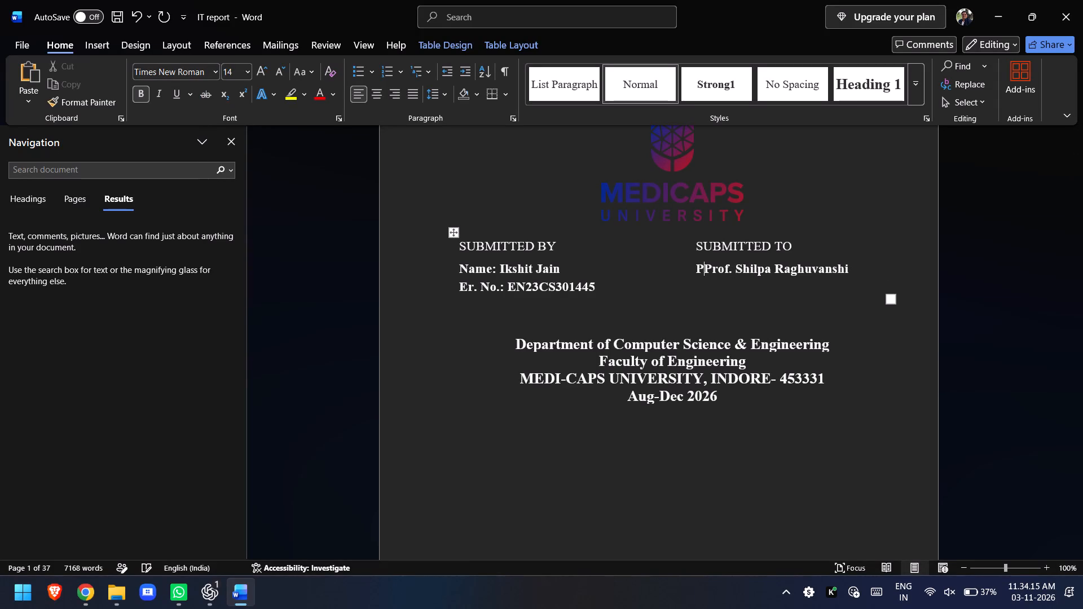
key("BackSpace")
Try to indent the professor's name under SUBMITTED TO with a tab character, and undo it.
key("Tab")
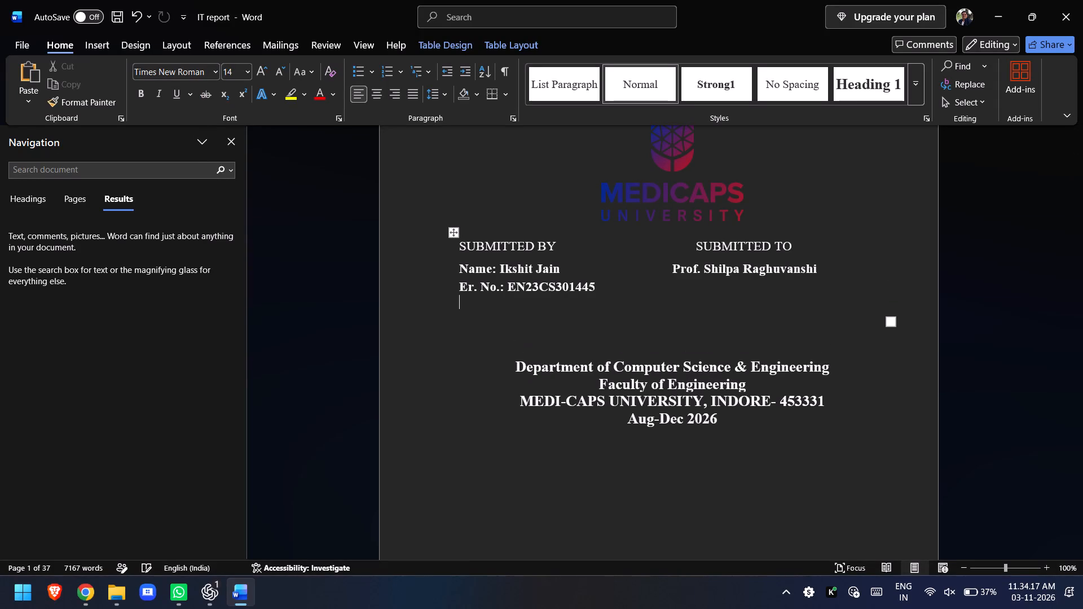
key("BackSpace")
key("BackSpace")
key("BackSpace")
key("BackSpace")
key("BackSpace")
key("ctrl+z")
Align the professor's name with the SUBMITTED TO heading using leading spaces, and save the report.
key("space")
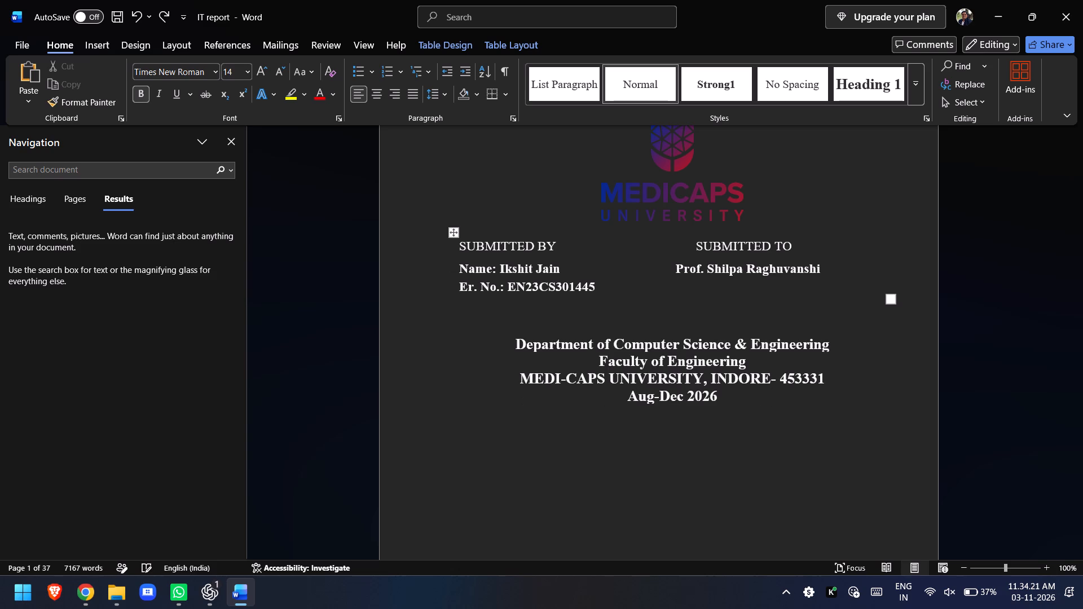
key("space")
key("space")
key("space")
key("space")
key("space")
key("space")
key("space")
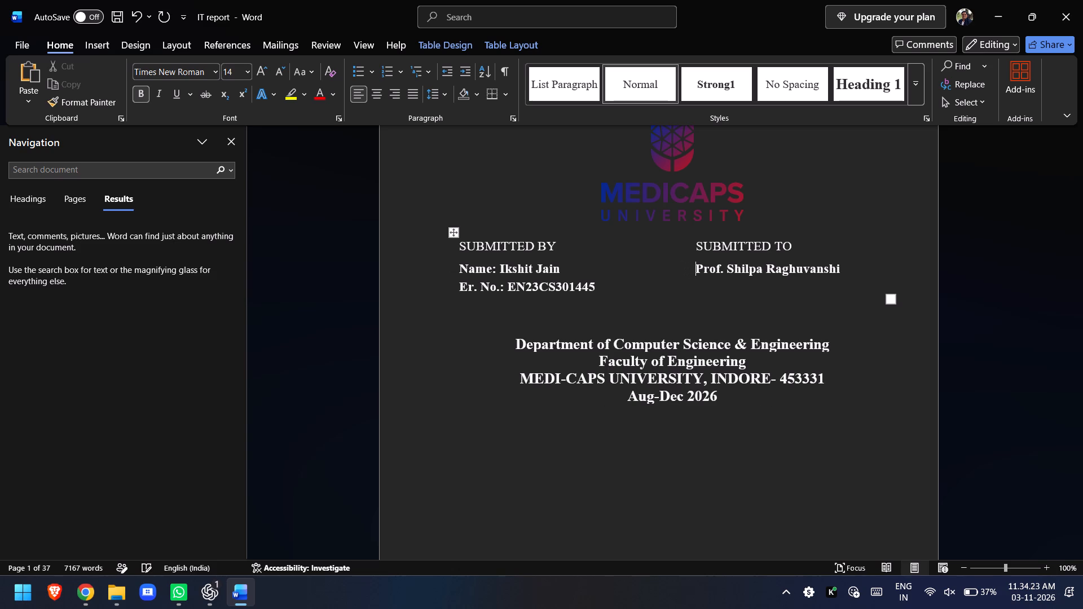
key("BackSpace")
left_click(818, 279)
key("ctrl+s")
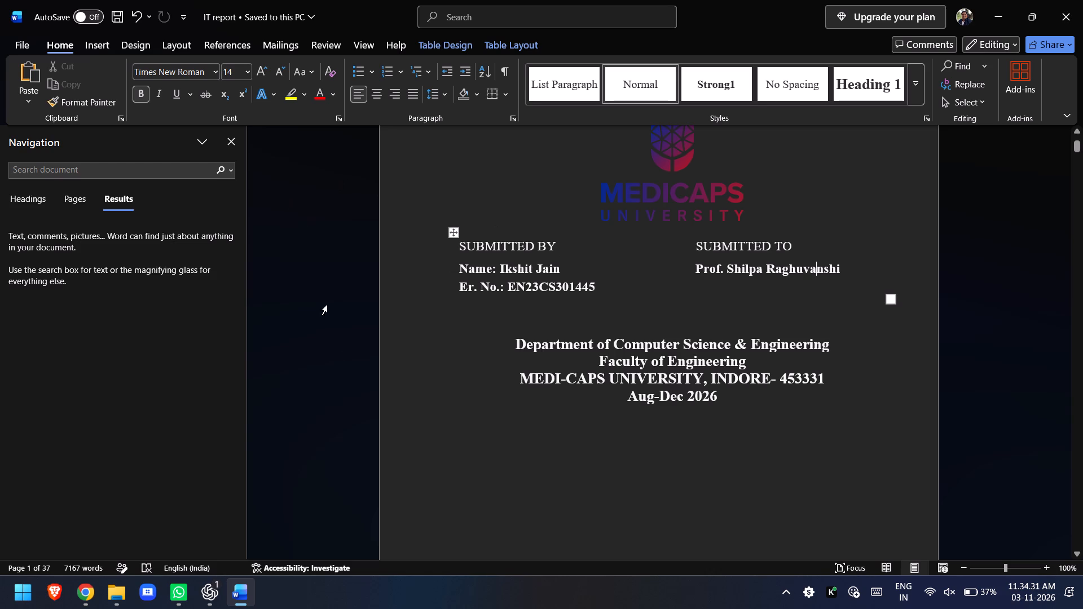
Review the report's approval, declaration, certificate, acknowledgement and table of contents pages.
scroll(345, 351, "down", 5)
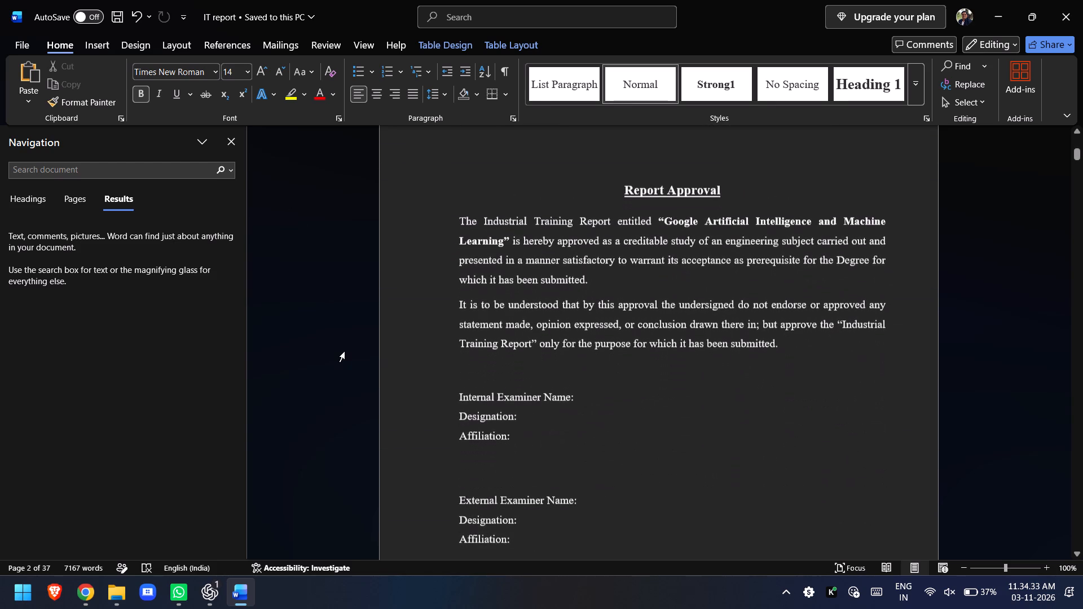
scroll(345, 351, "down", 1)
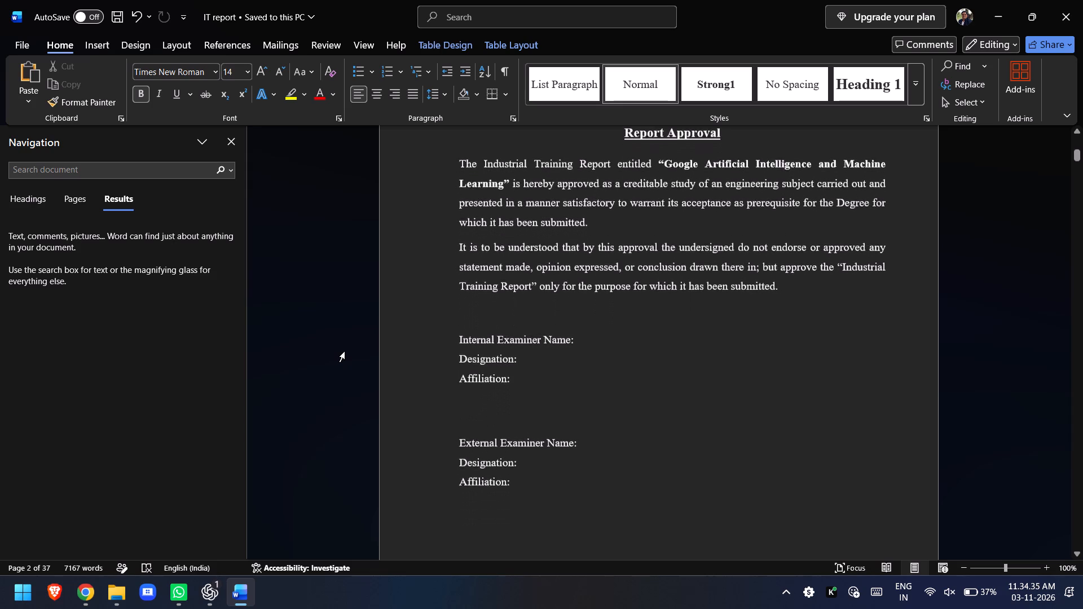
scroll(345, 351, "down", 3)
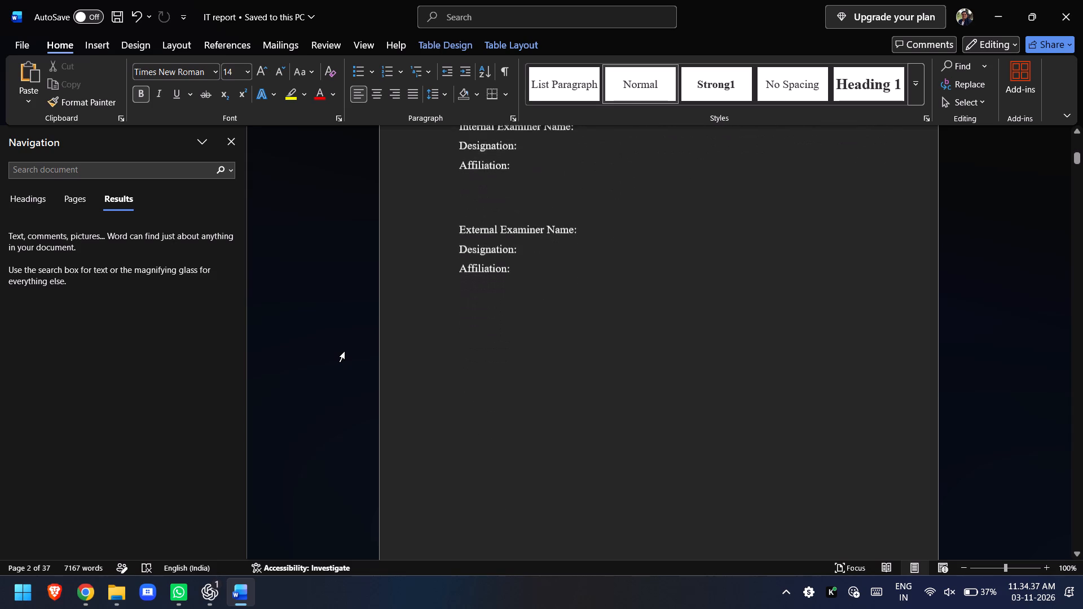
scroll(345, 351, "down", 2)
scroll(345, 351, "right", 1)
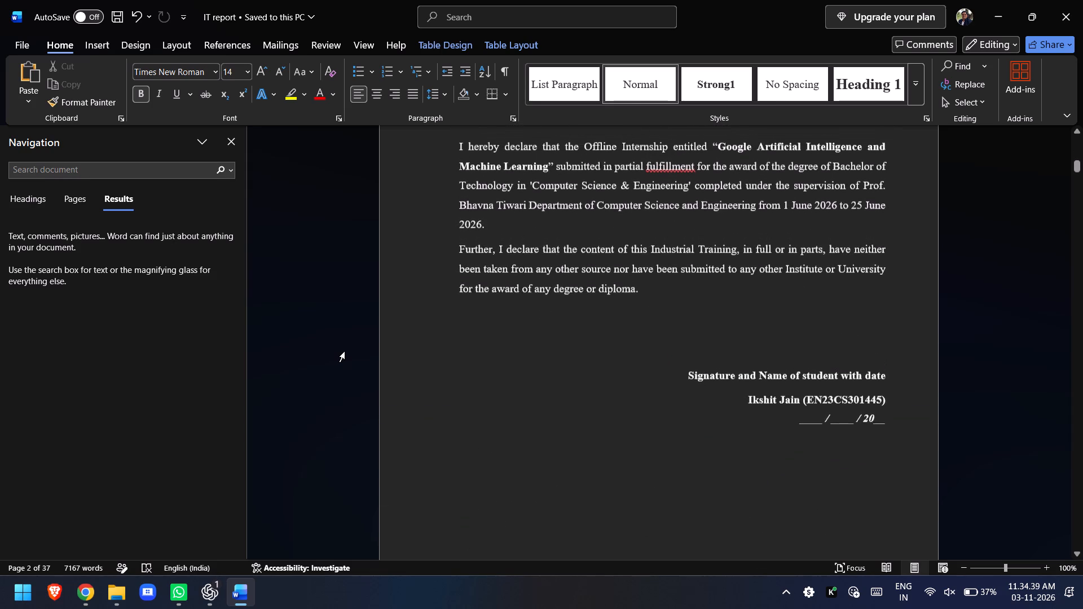
scroll(345, 351, "right", 1)
scroll(345, 351, "down", 1)
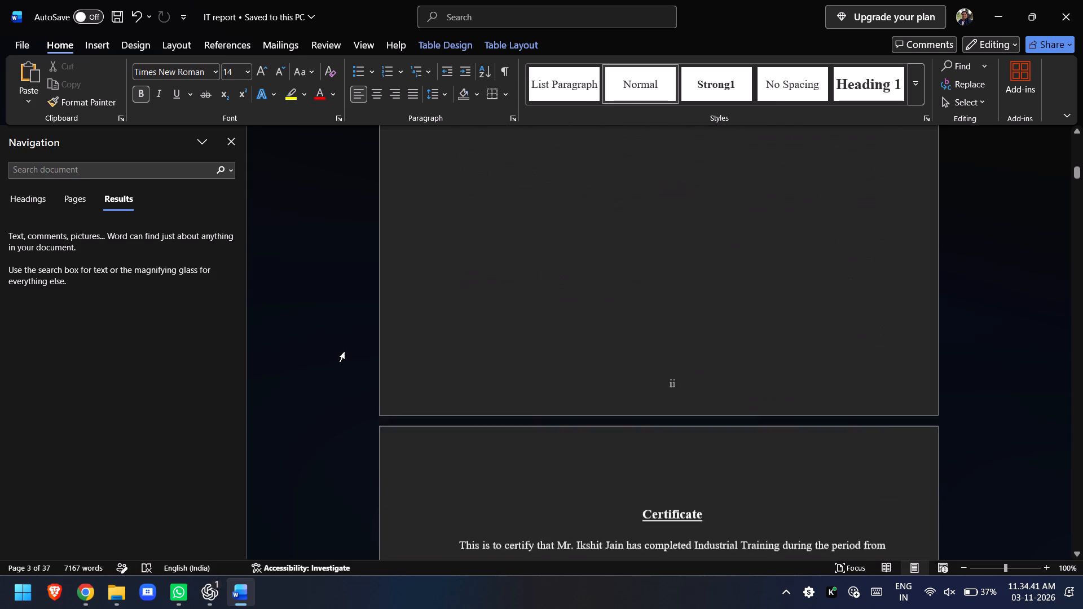
scroll(345, 351, "down", 2)
scroll(345, 351, "up", 1)
scroll(345, 351, "down", 3)
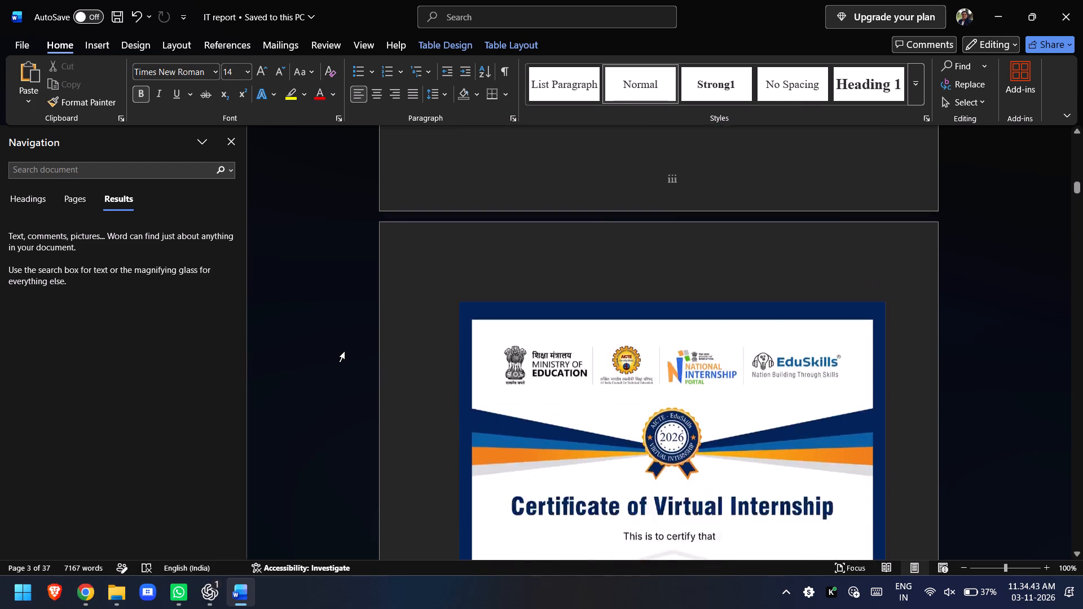
scroll(345, 351, "down", 4)
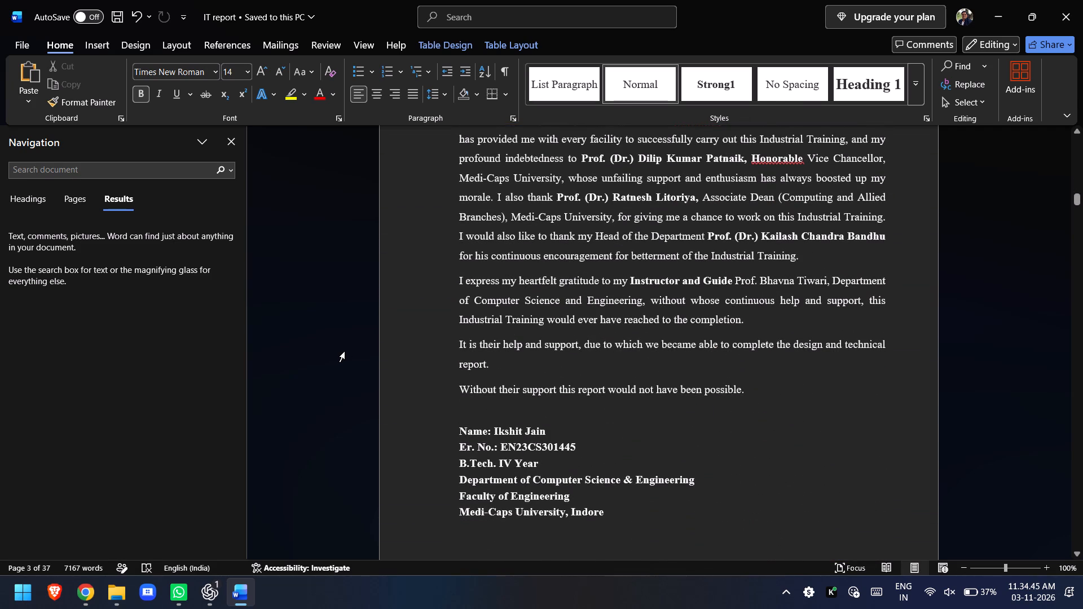
scroll(345, 351, "down", 3)
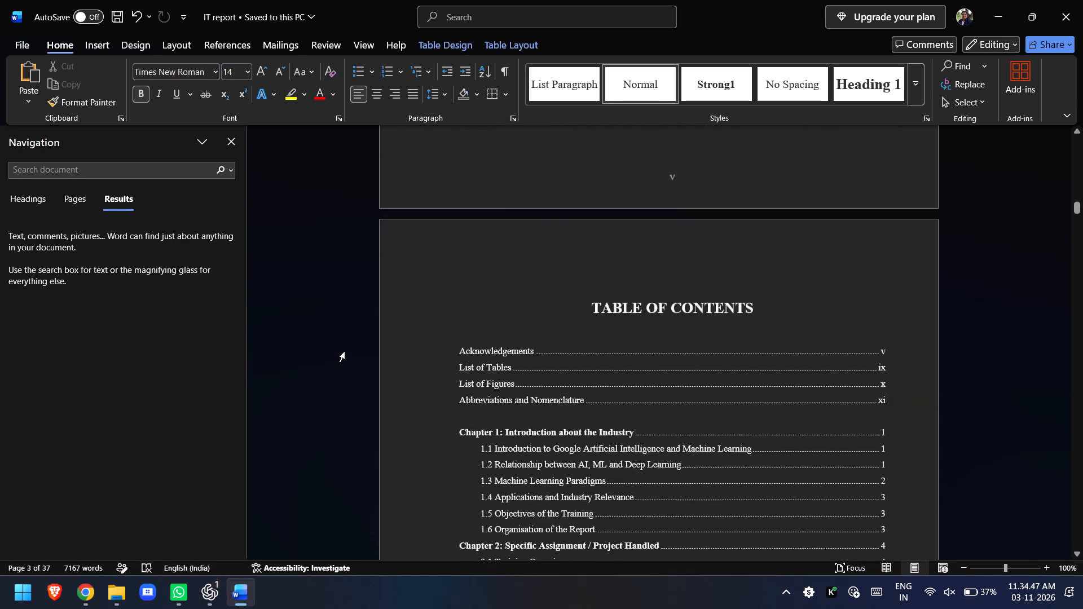
scroll(345, 351, "down", 4)
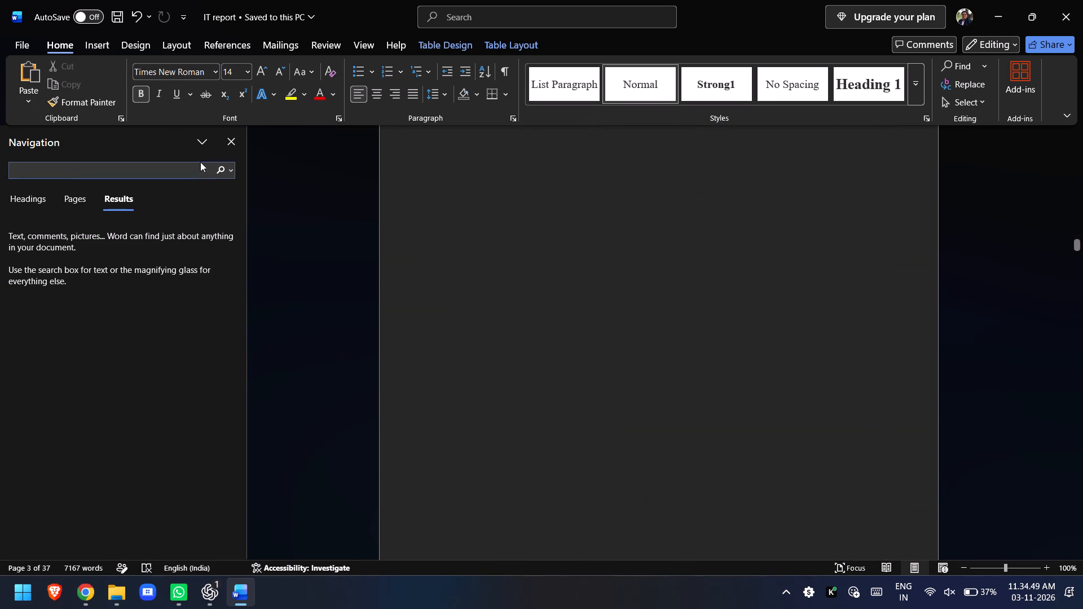
Set up saving a copy of the report in the Downloads folder with PDF as the file type.
left_click(34, 51)
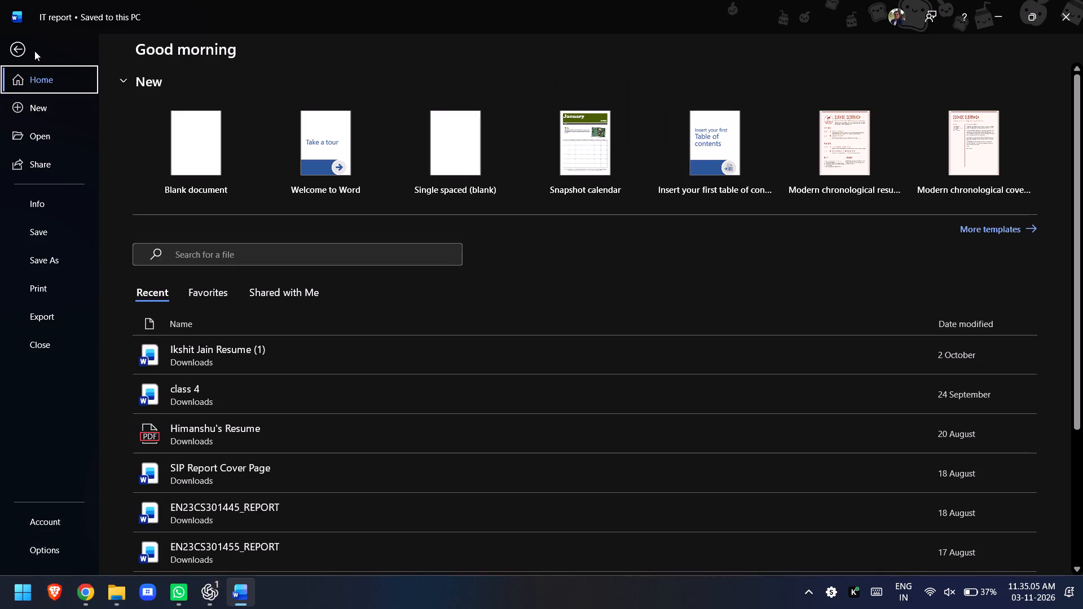
left_click(68, 254)
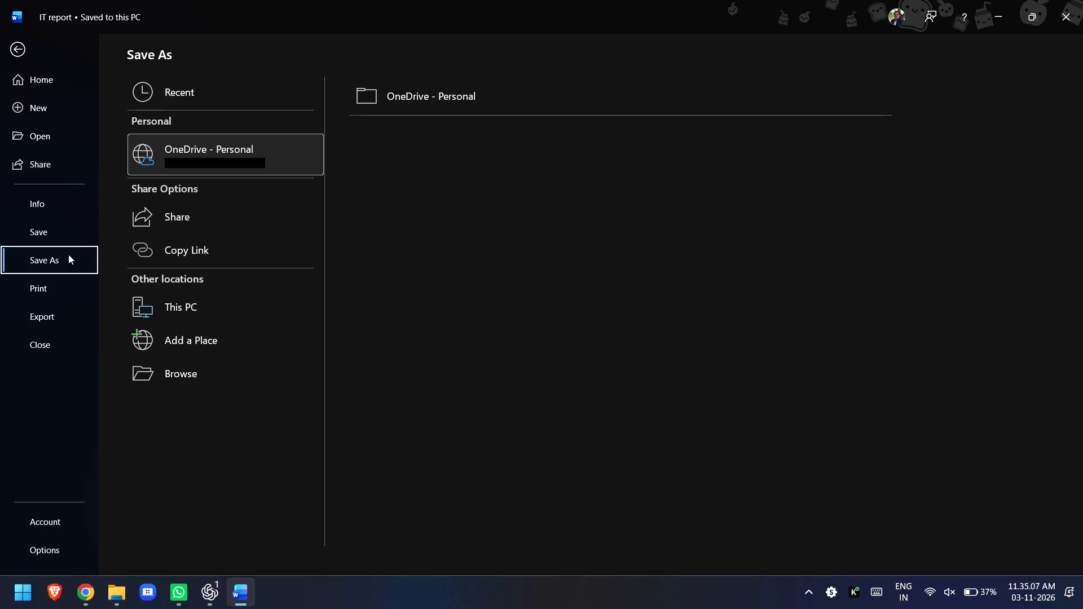
left_click(179, 367)
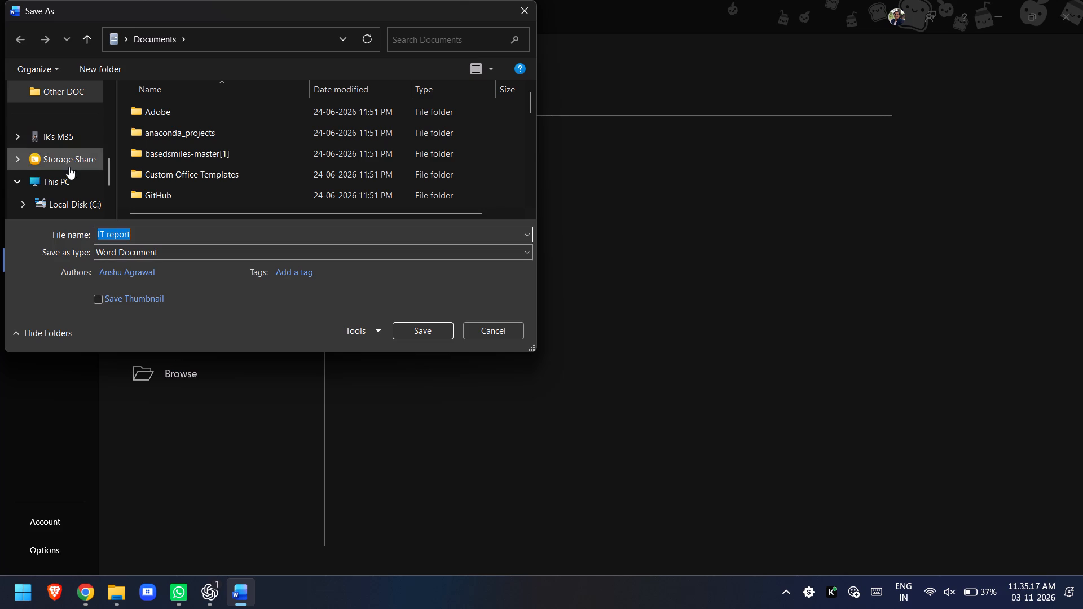
left_click(55, 175)
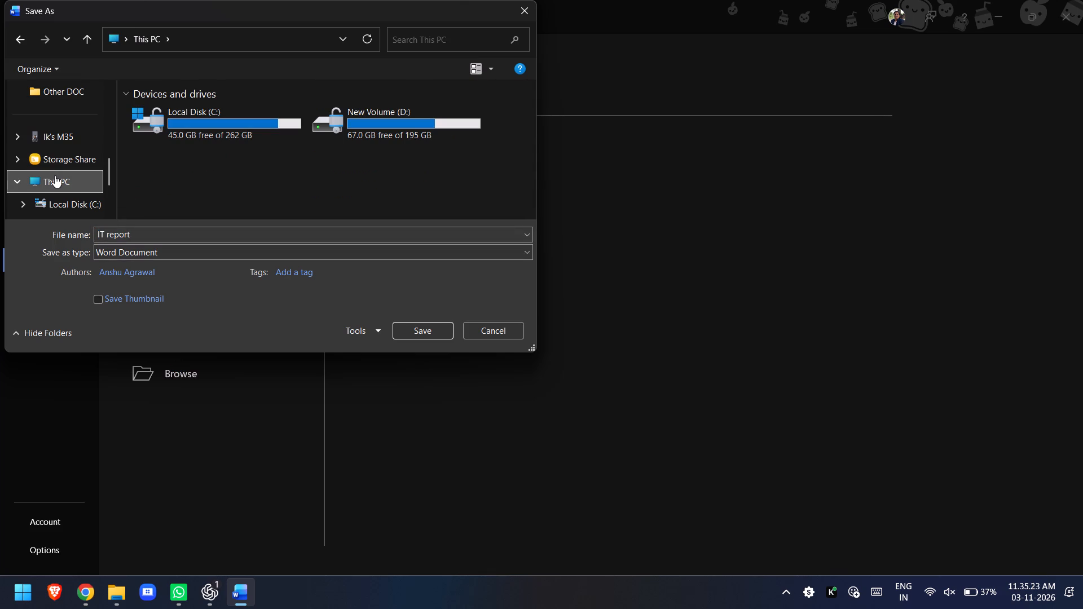
scroll(55, 175, "up", 4)
left_click(52, 186)
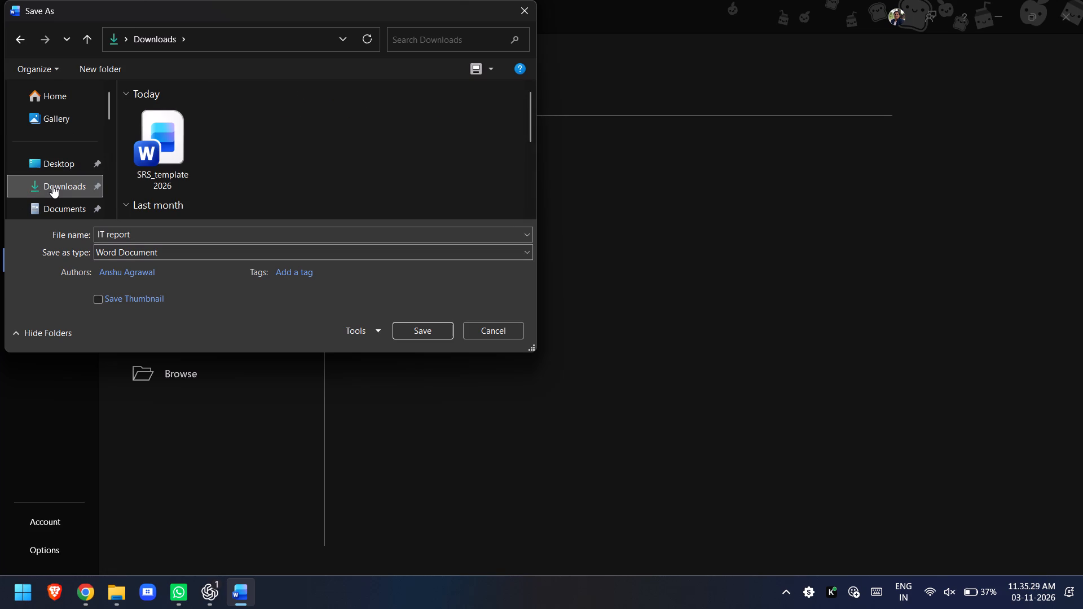
left_click(160, 251)
key("p")
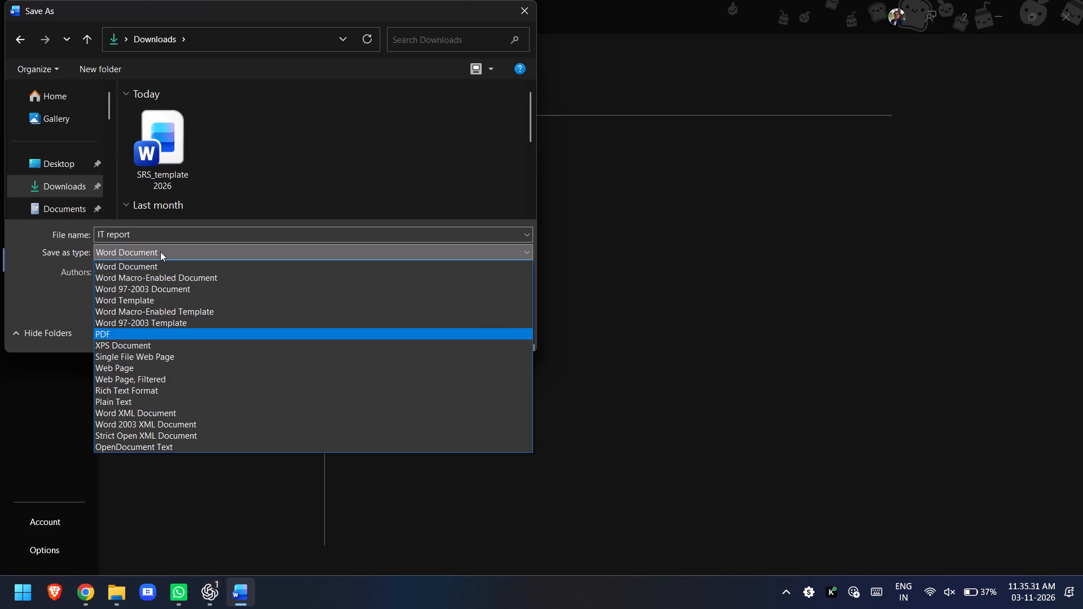
key("Return")
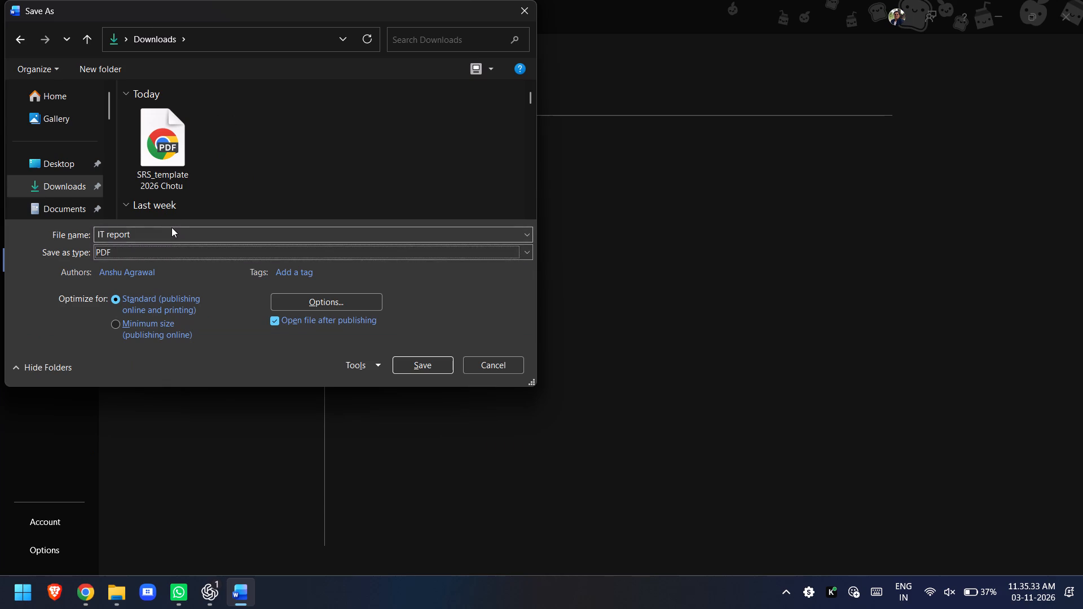
Name the PDF copy "Ik IT Report" and save it.
left_click(171, 227)
key("Right")
key("BackSpace")
key("BackSpace")
key("BackSpace")
key("BackSpace")
key("BackSpace")
key("BackSpace")
key("BackSpace")
key("BackSpace")
key("BackSpace")
key("BackSpace")
key("BackSpace")
key("BackSpace")
key("BackSpace")
key("BackSpace")
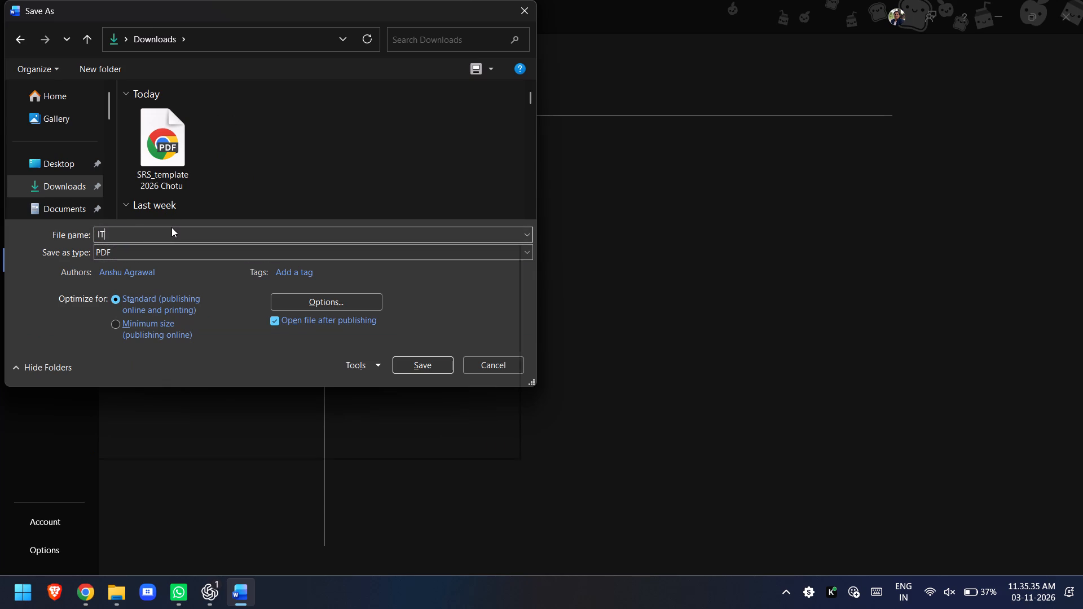
type("Ik IT")
key("space")
type("Report")
key("Return")
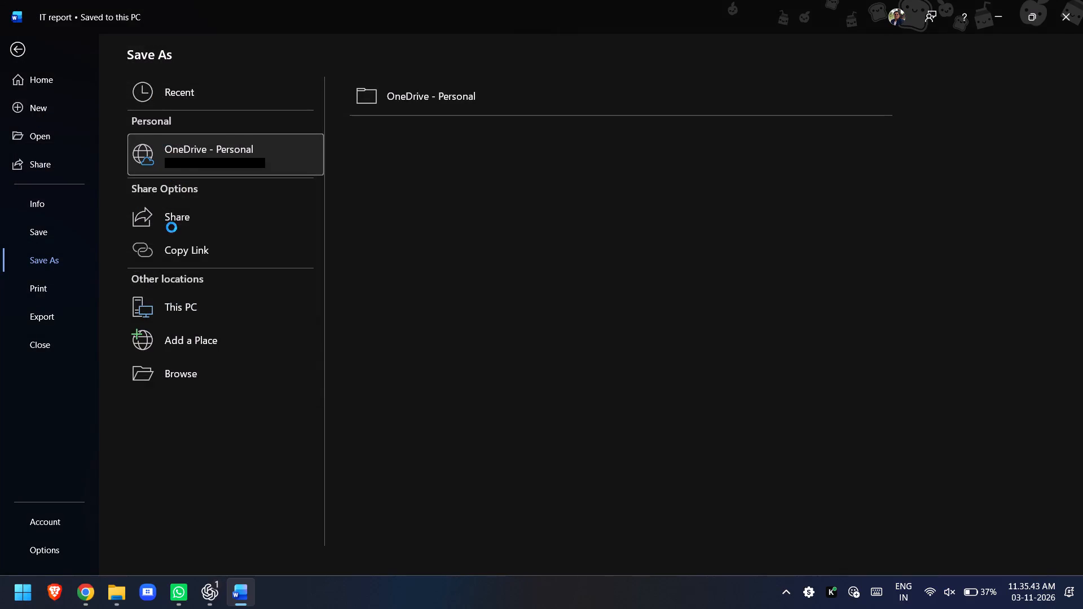
Check the exported PDF in Chrome from the cover and certificate pages through to the references, and close it.
scroll(263, 308, "down", 3)
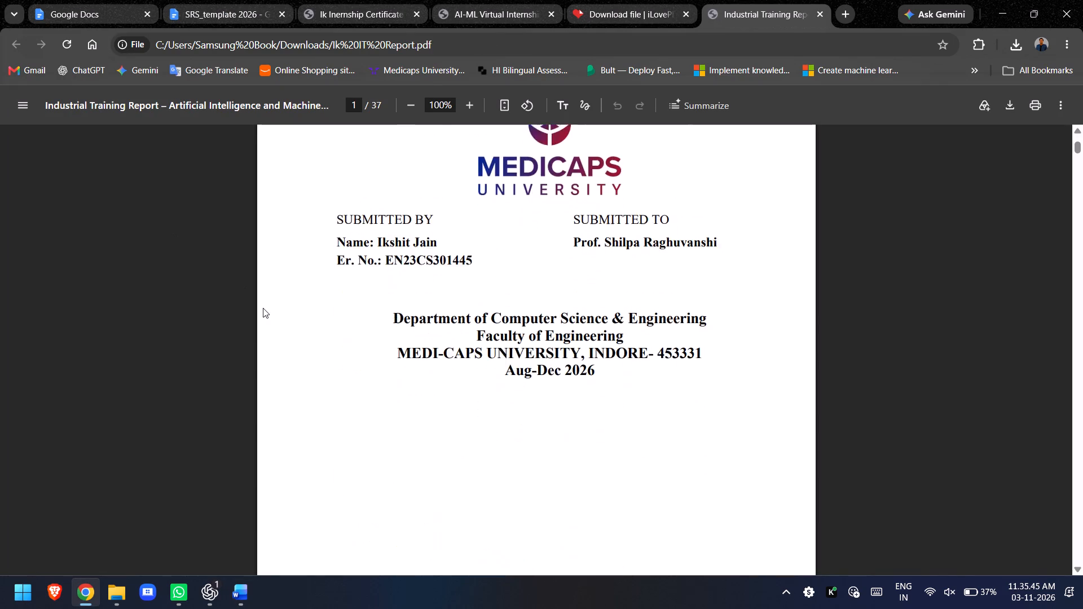
scroll(263, 308, "down", 13)
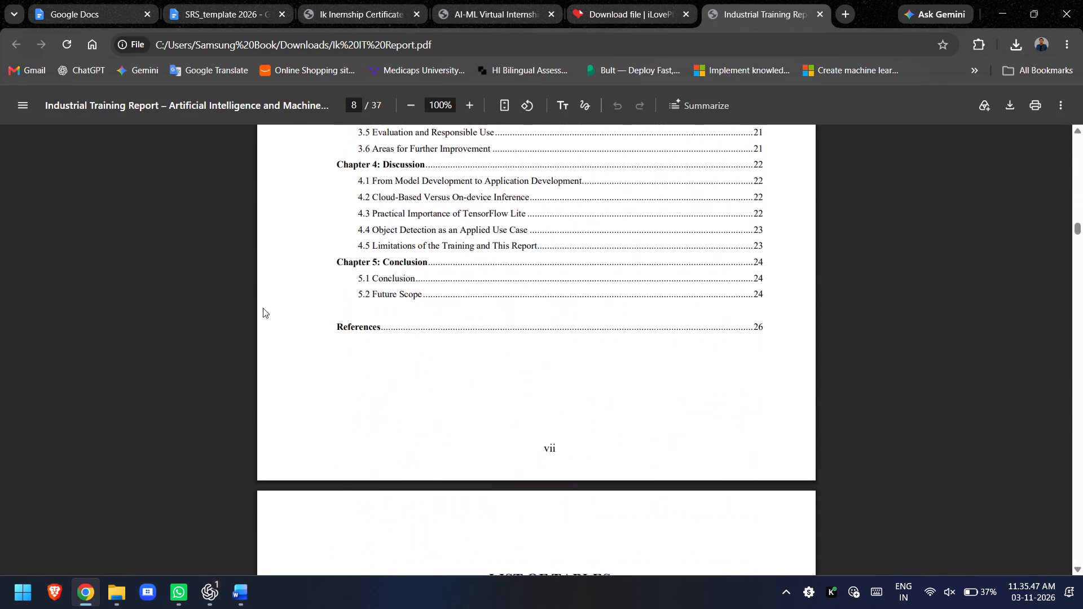
scroll(263, 308, "down", 2)
scroll(263, 308, "up", 9)
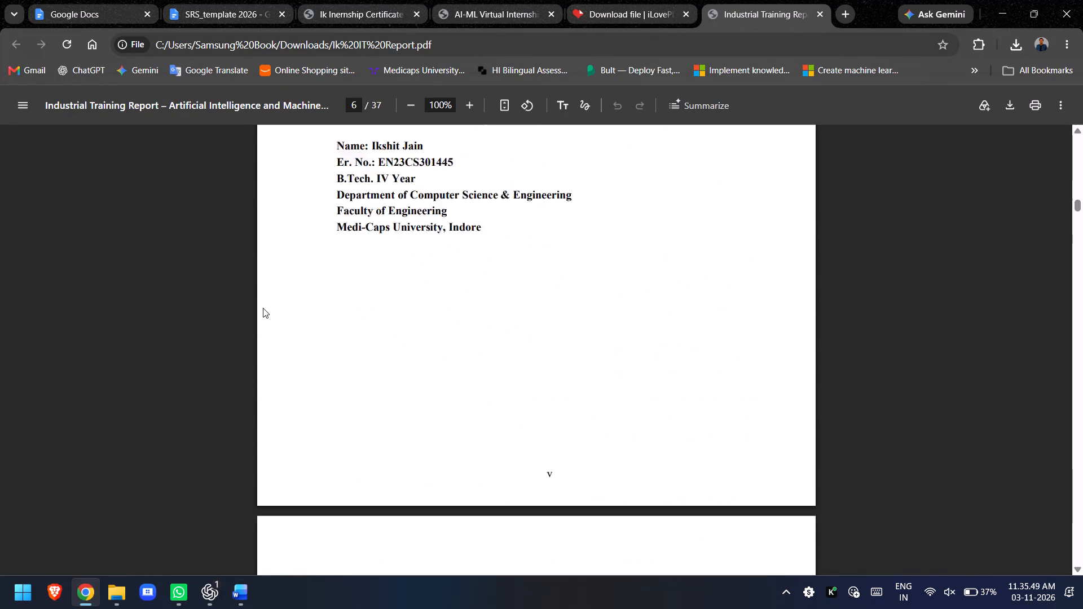
scroll(263, 308, "up", 7)
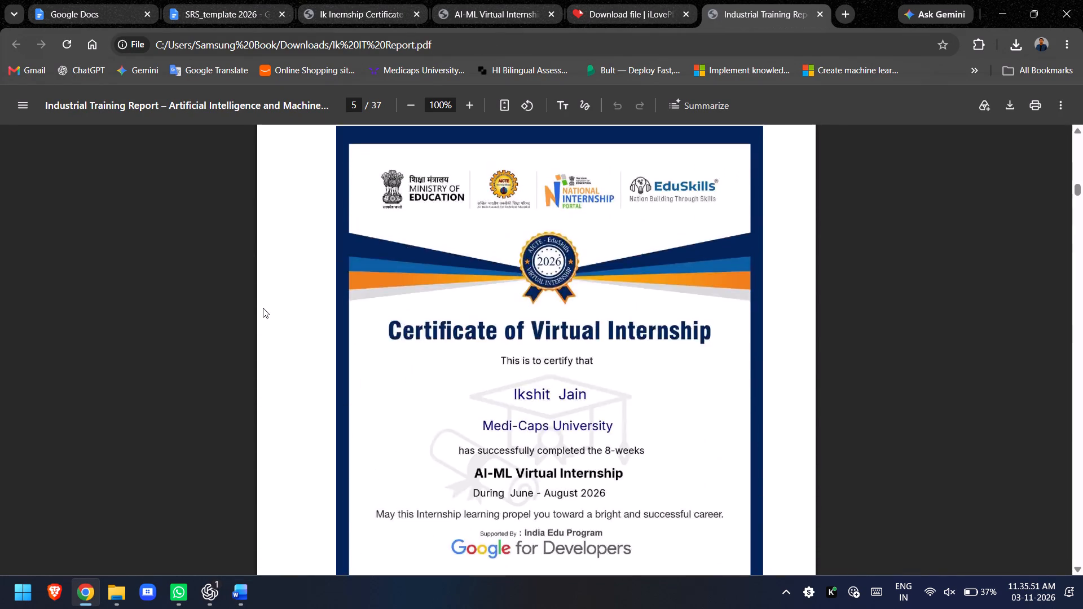
scroll(263, 308, "up", 8)
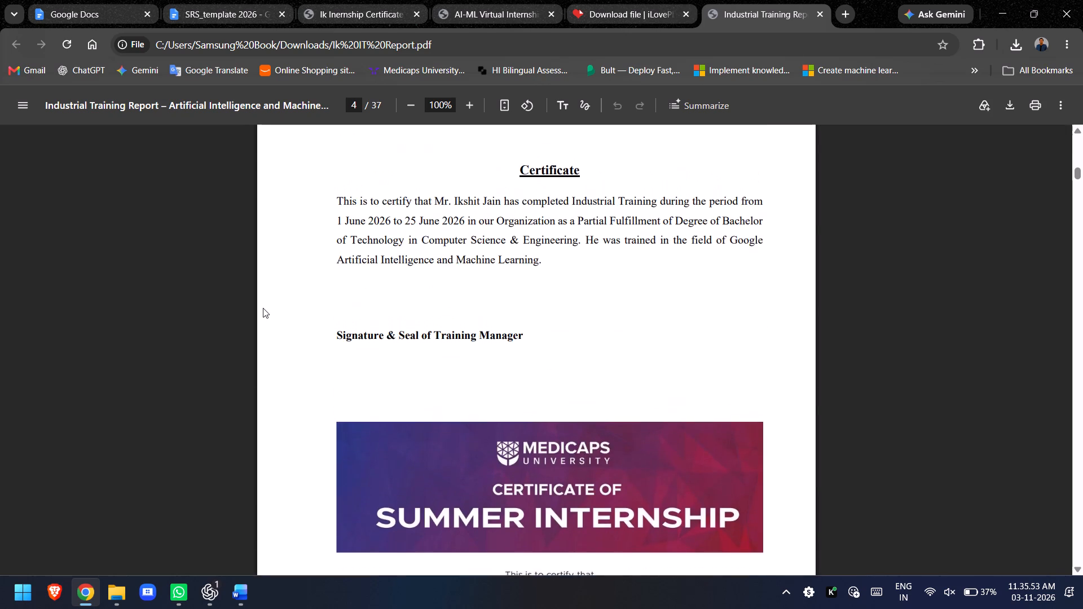
scroll(263, 308, "up", 16)
scroll(263, 308, "down", 20)
scroll(263, 308, "down", 5)
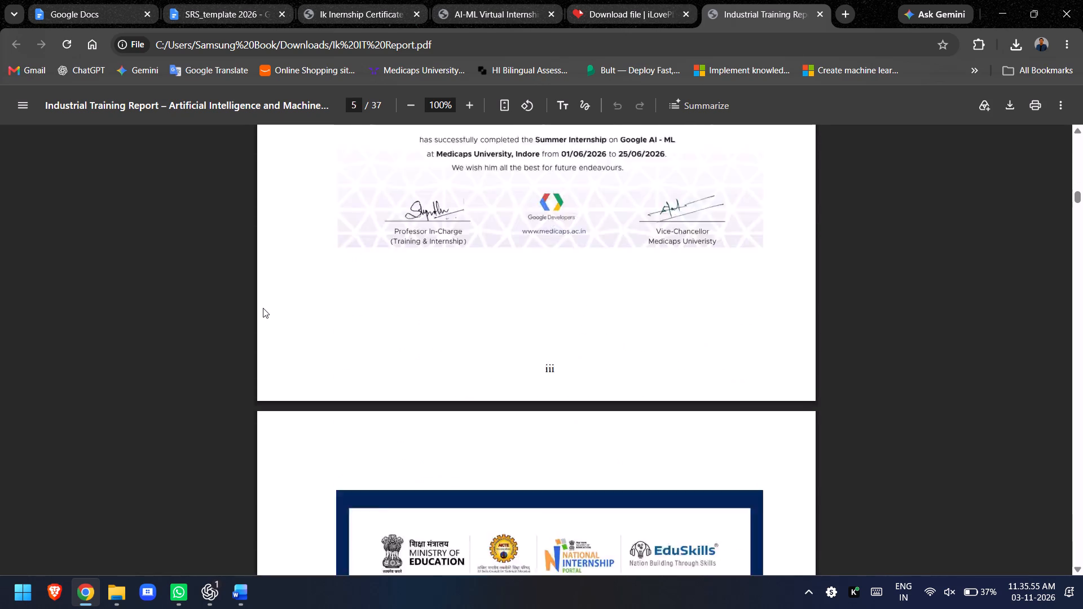
scroll(263, 308, "down", 20)
scroll(263, 308, "down", 20)
scroll(263, 308, "down", 20)
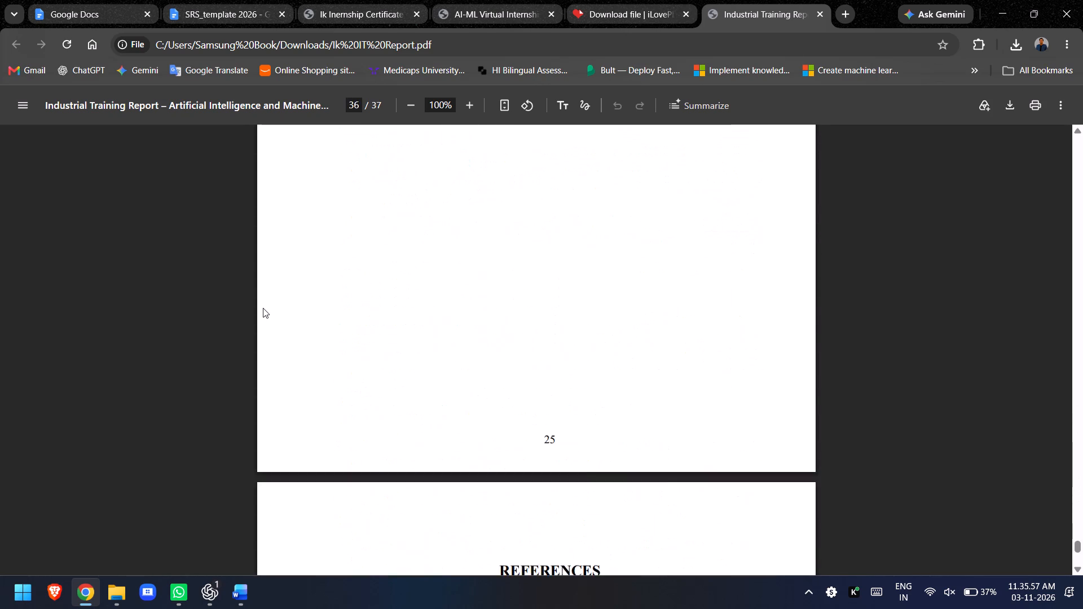
scroll(263, 308, "down", 12)
key("ctrl+w")
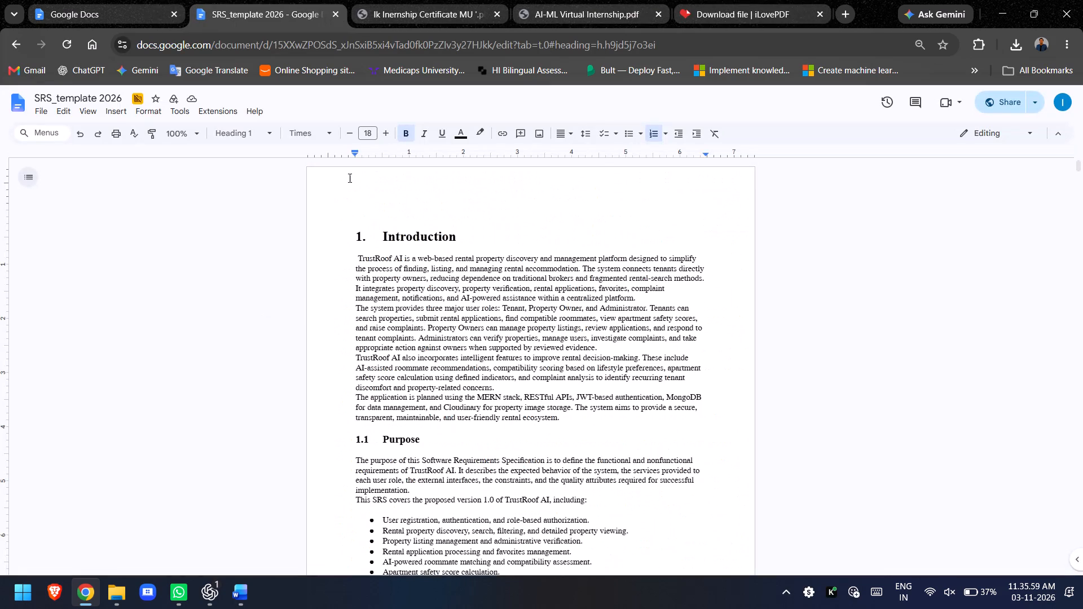
Switch to Word and save the IT report document.
left_click(245, 598)
key("ctrl+s")
key("ctrl+s")
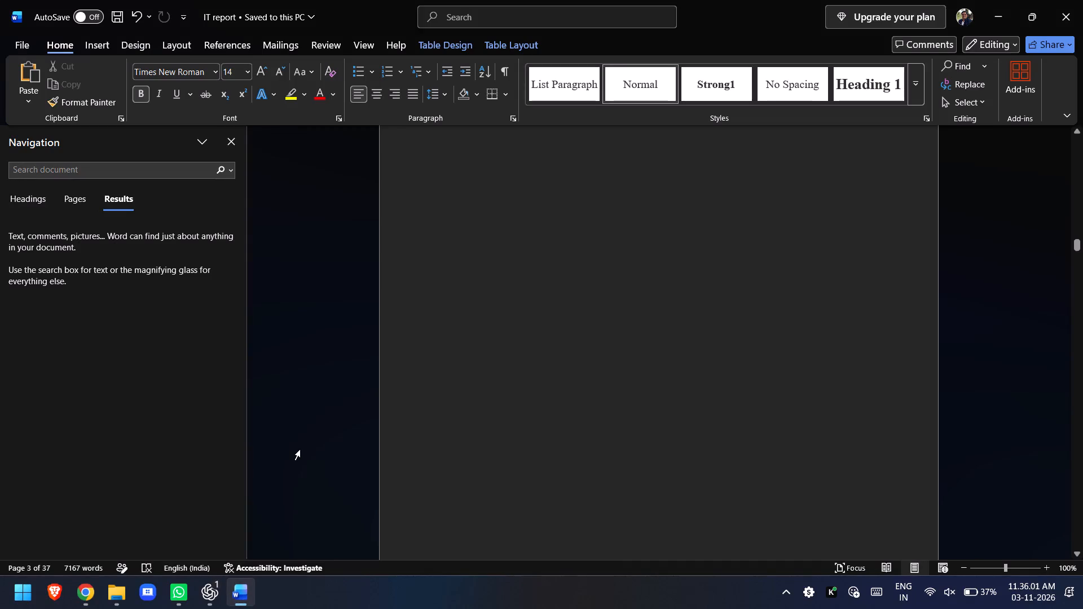
key("ctrl+s")
key("ctrl+s")
key("ctrl+s")
key("ctrl+s")
Set up saving a copy of the IT report as a Word document in the Downloads folder.
left_click(16, 49)
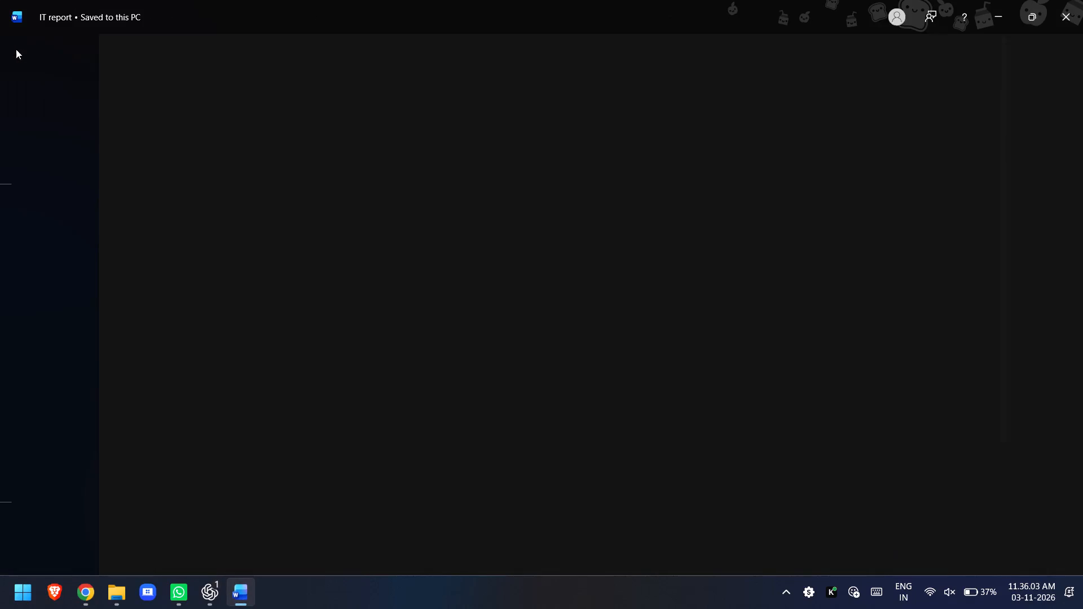
left_click(62, 261)
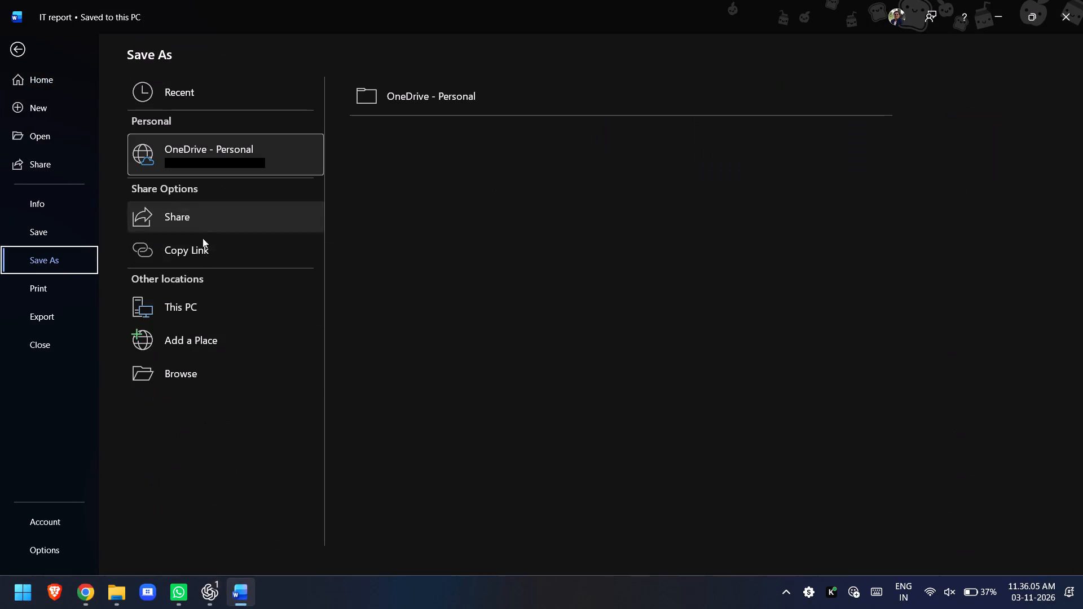
left_click(198, 369)
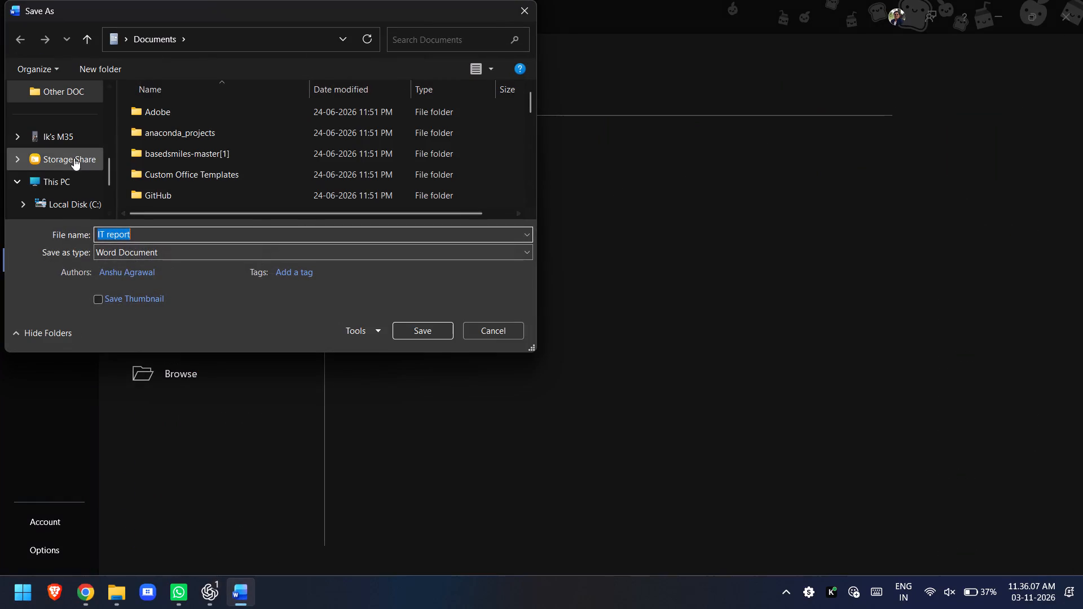
scroll(63, 184, "up", 8)
left_click(65, 179)
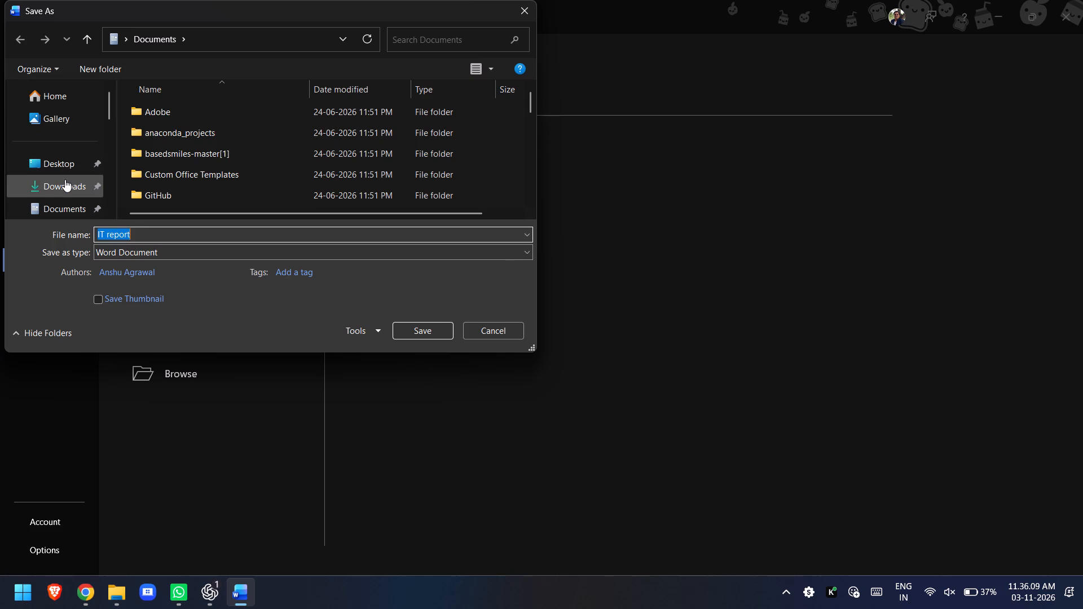
Name the Word copy "Ik IT Report.pdf" and save it.
left_click(156, 237)
key("Right")
key("BackSpace")
key("BackSpace")
key("BackSpace")
key("BackSpace")
key("BackSpace")
key("BackSpace")
key("BackSpace")
key("BackSpace")
key("BackSpace")
key("BackSpace")
key("BackSpace")
key("BackSpace")
key("BackSpace")
key("BackSpace")
key("BackSpace")
key("BackSpace")
key("BackSpace")
key("BackSpace")
key("BackSpace")
key("BackSpace")
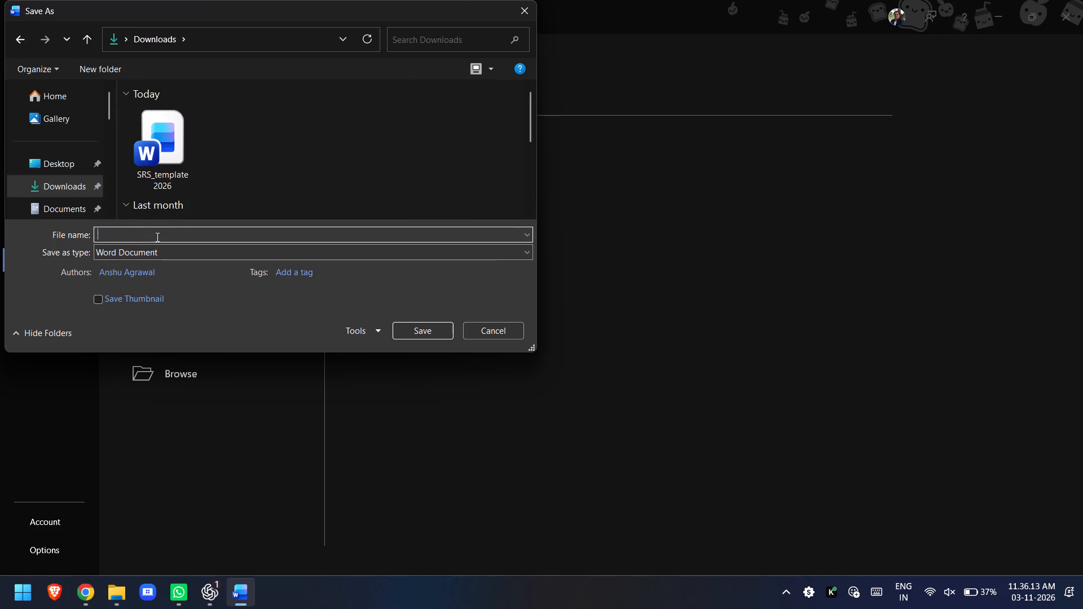
type("Ik")
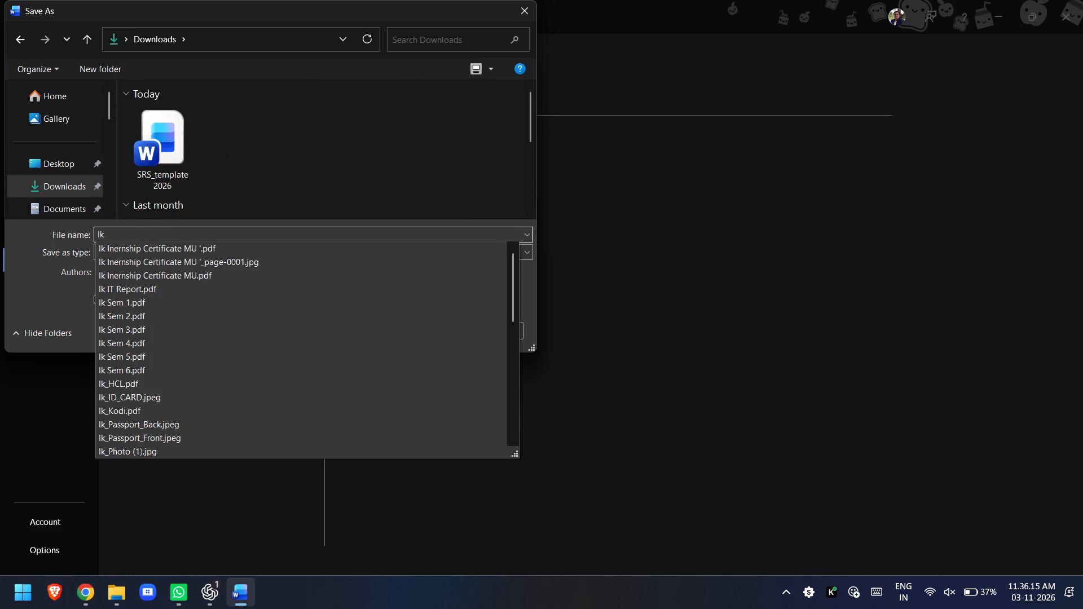
key("shift+underscore")
type("IT")
key("BackSpace")
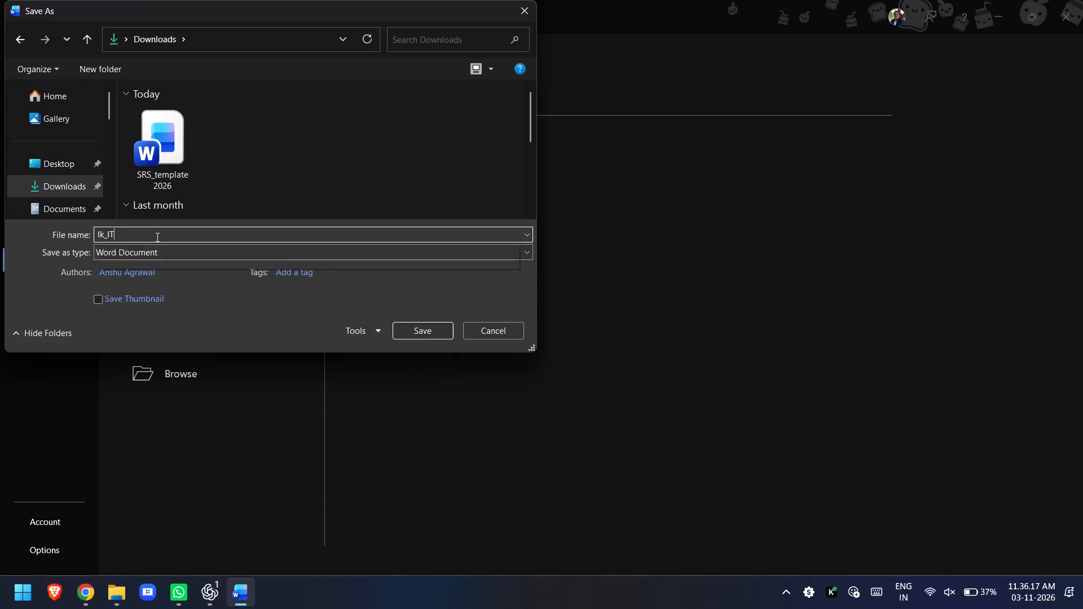
key("BackSpace")
key("BackSpace")
key("space")
type("IT")
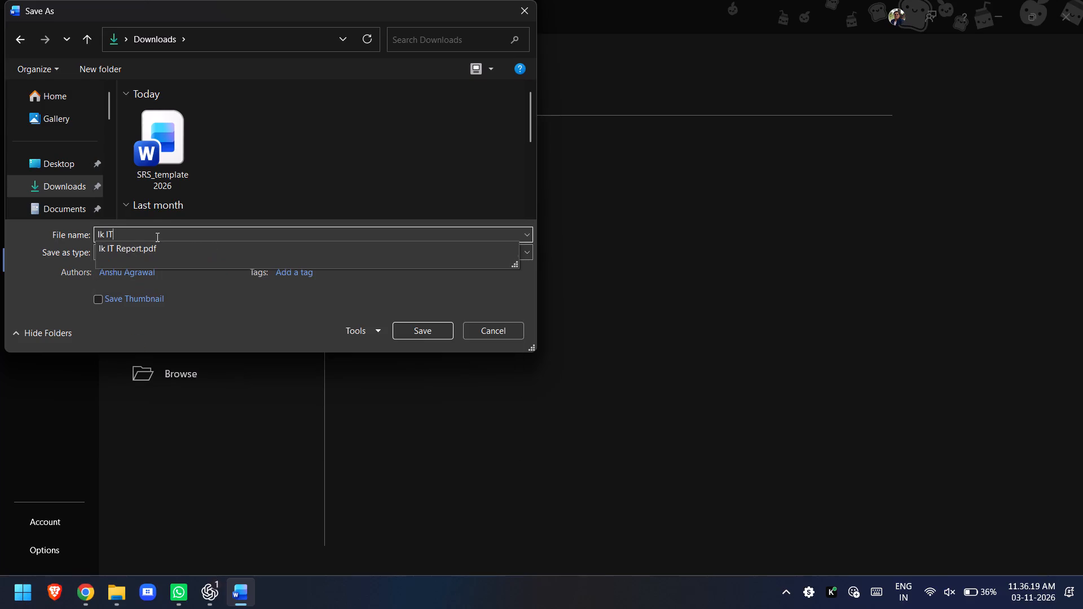
key("space")
key("Down")
key("Return")
key("Right")
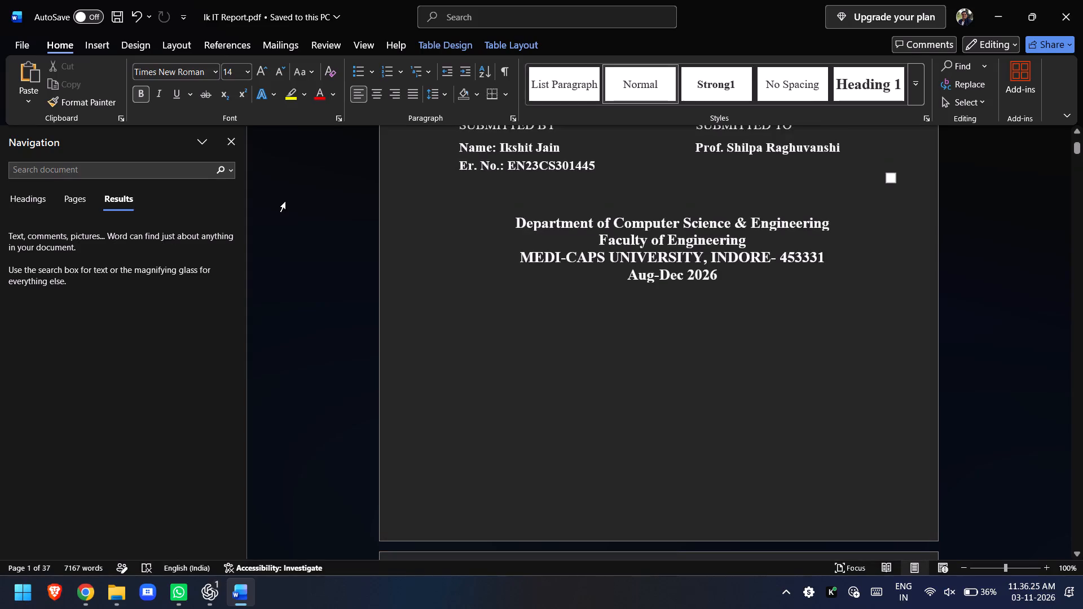
Start saving another copy of the IT report.
left_click(28, 34)
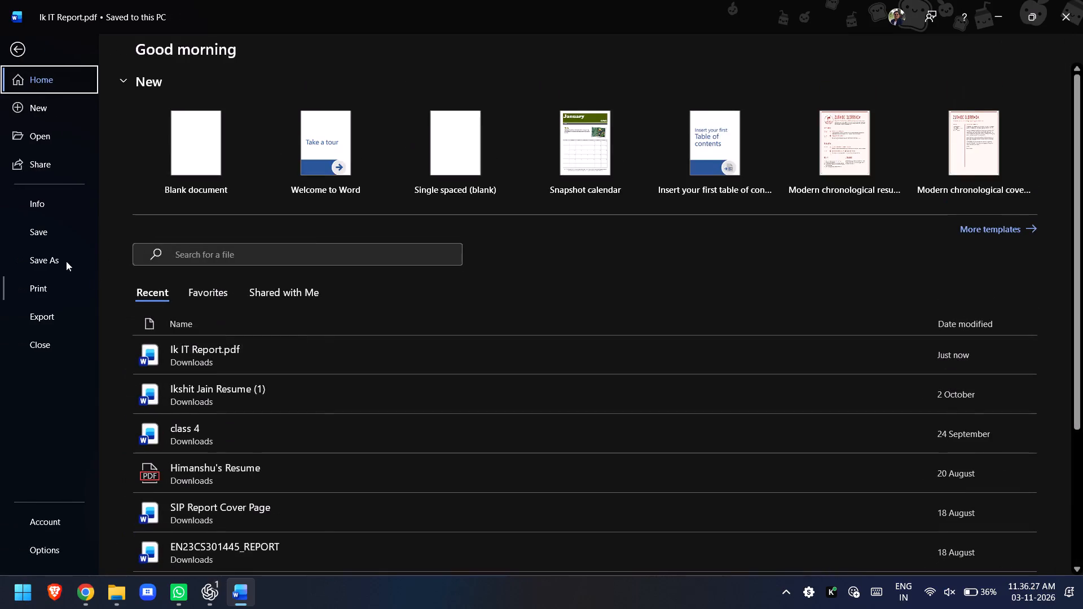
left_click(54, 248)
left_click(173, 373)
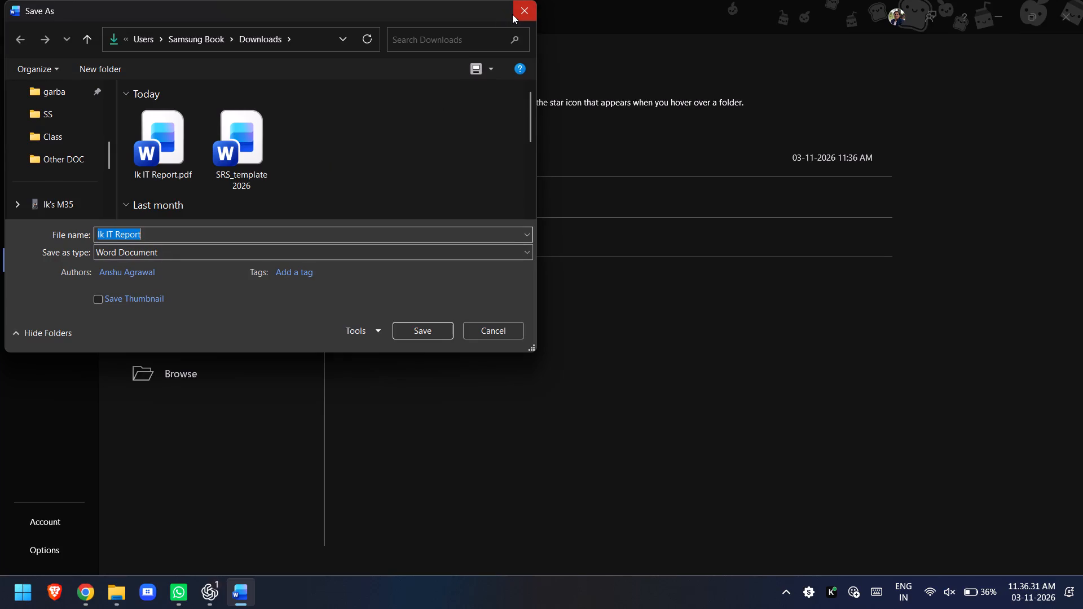